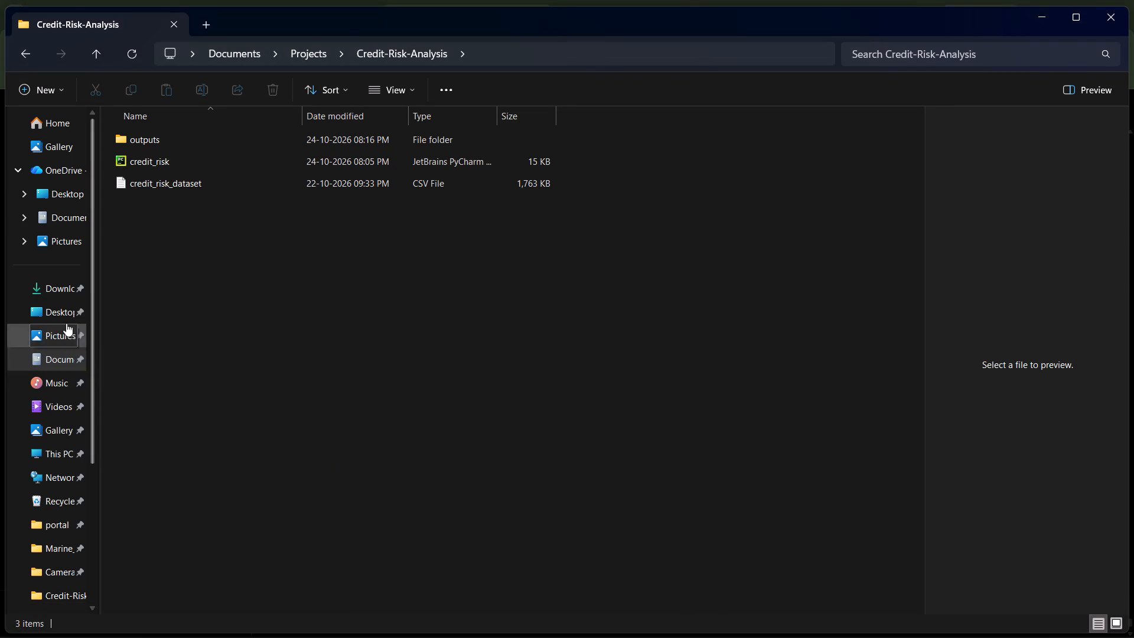
click(71, 296)
drag(71, 296, 132, 224)
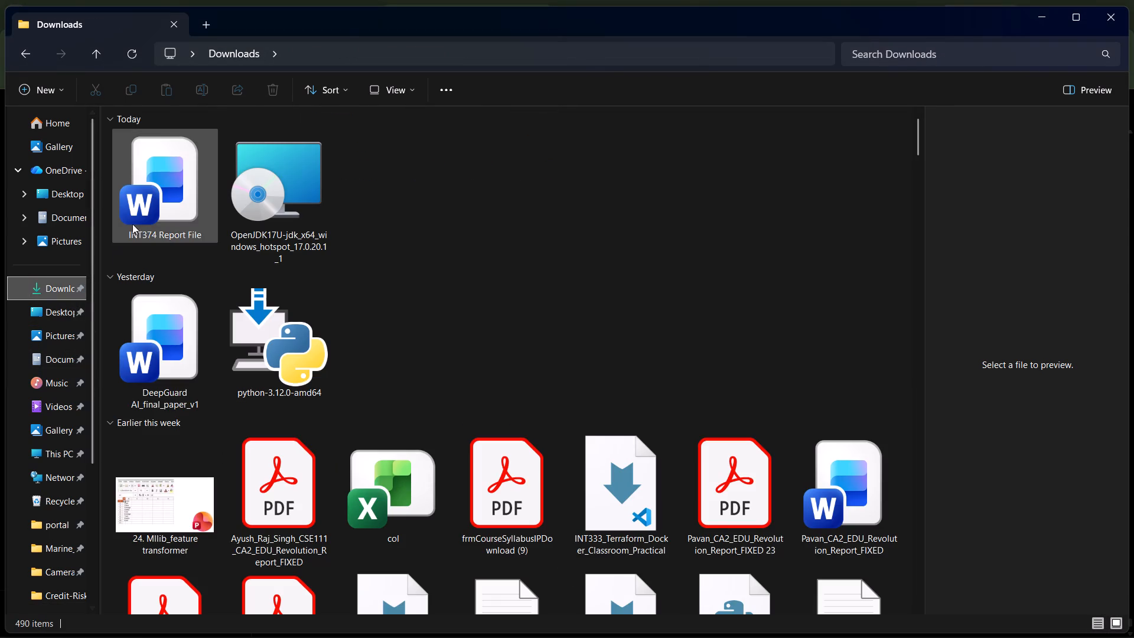
drag(132, 224, 156, 222)
double_click(156, 222)
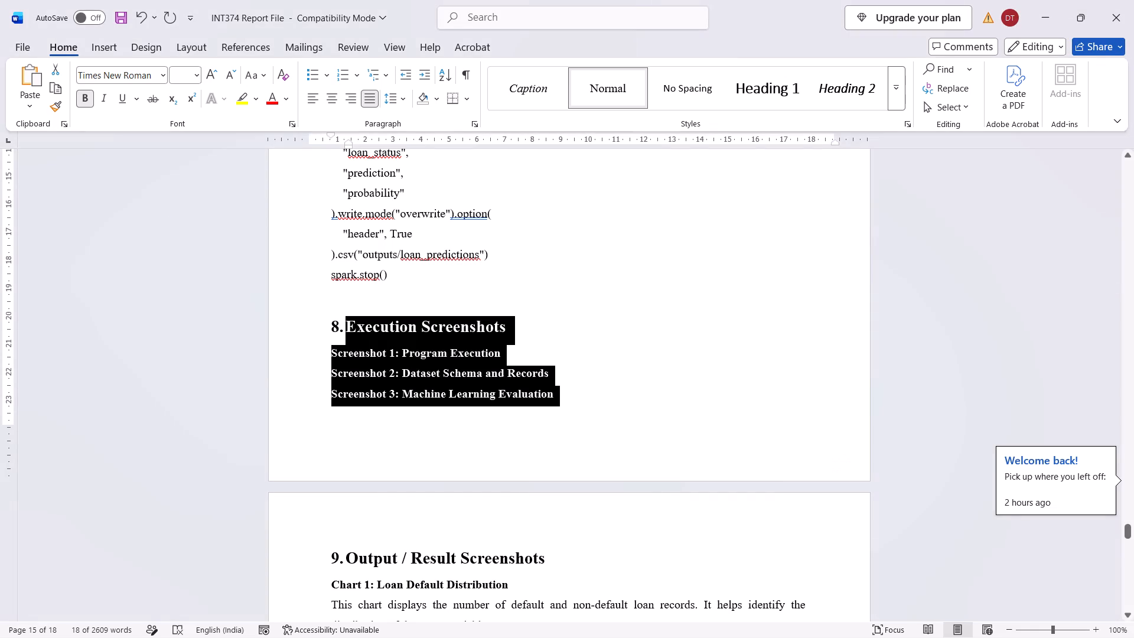
Add an empty line below the "Screenshot 1: Program Execution" caption in section 8.
click(543, 313)
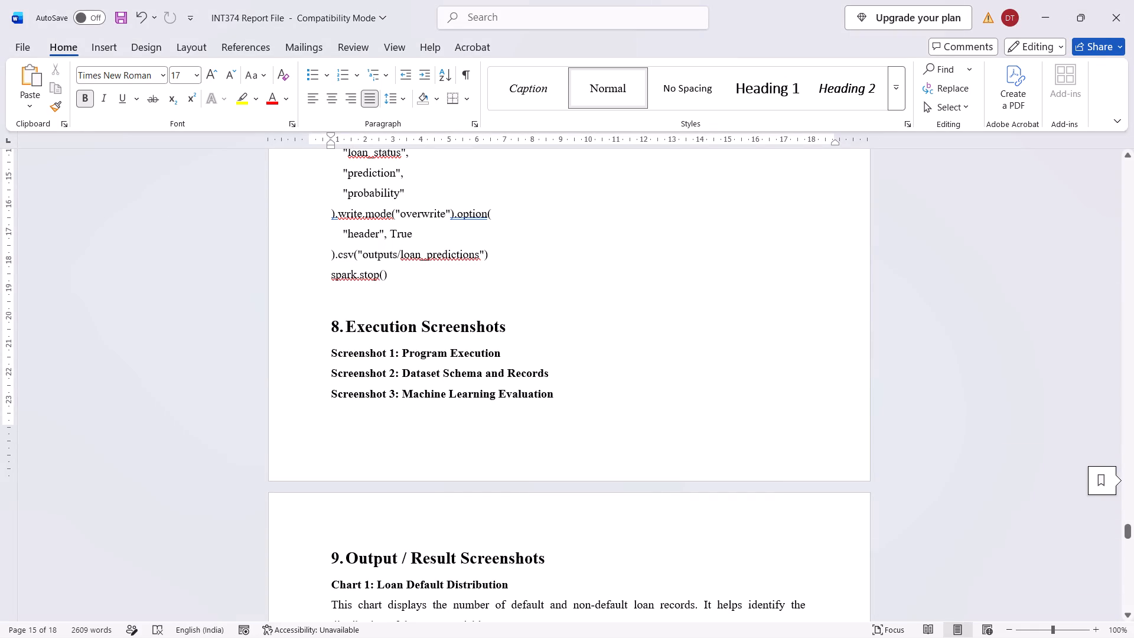
click(532, 357)
key(Return)
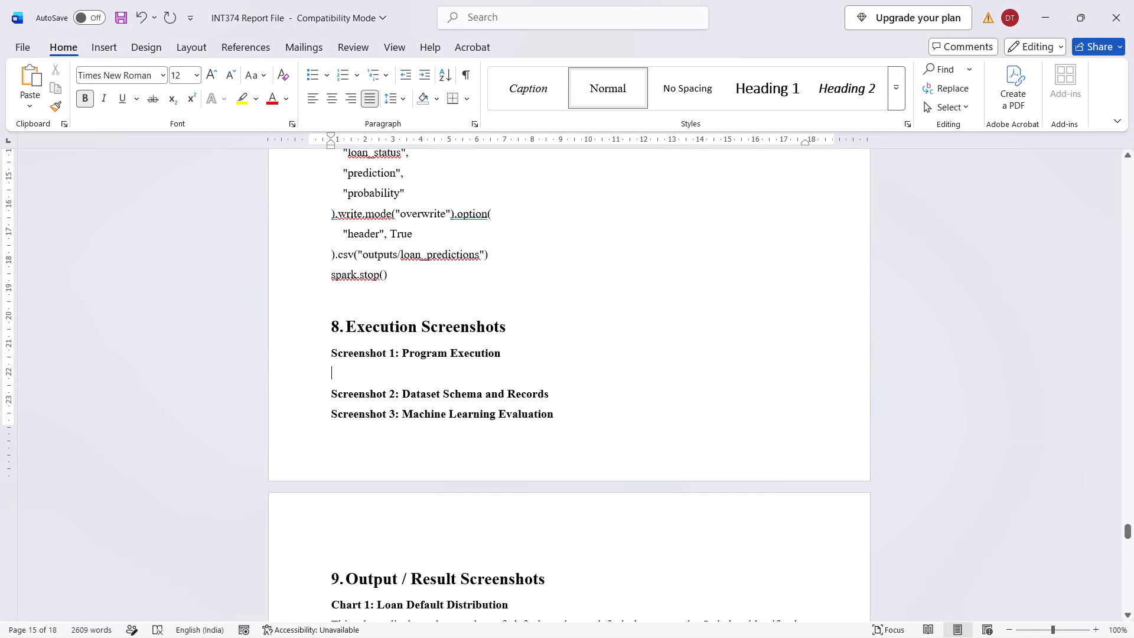
click(97, 40)
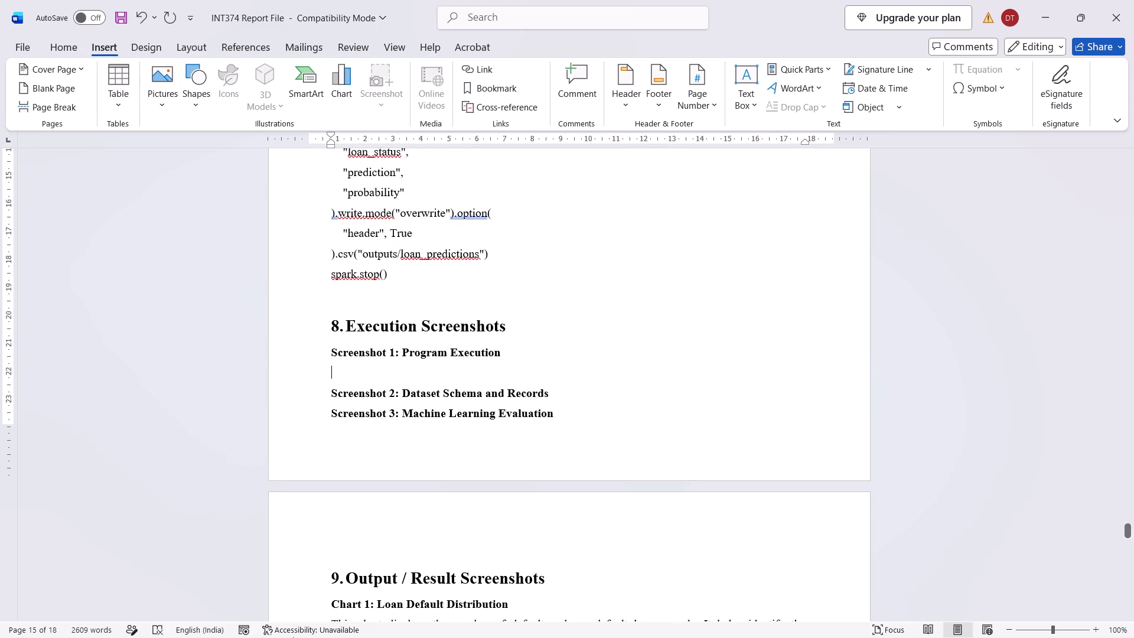
click(611, 623)
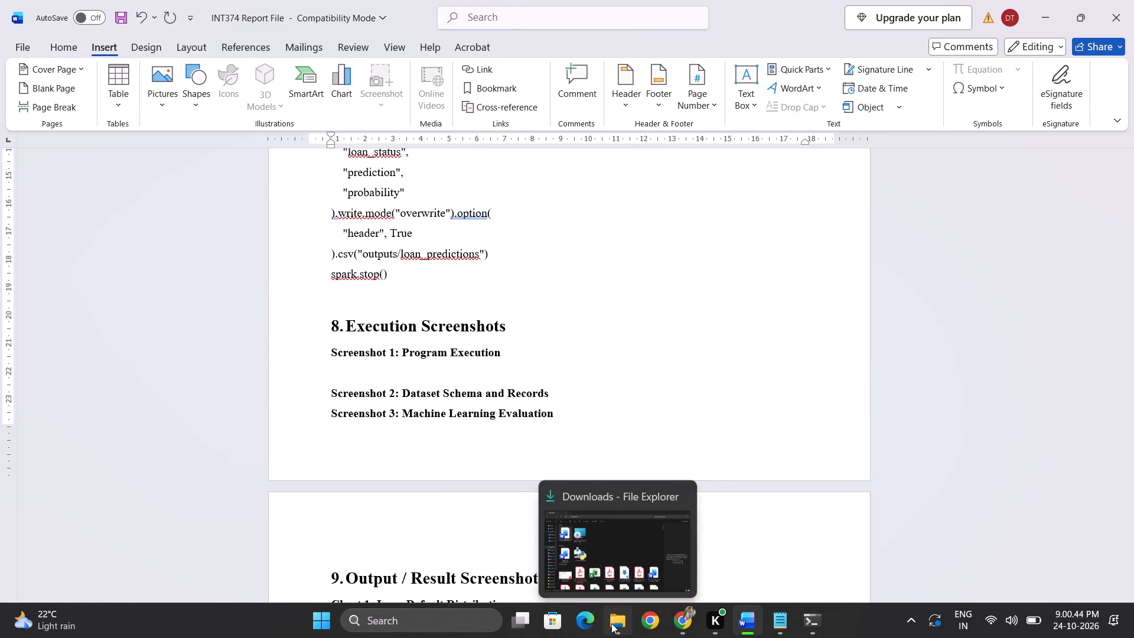
click(72, 368)
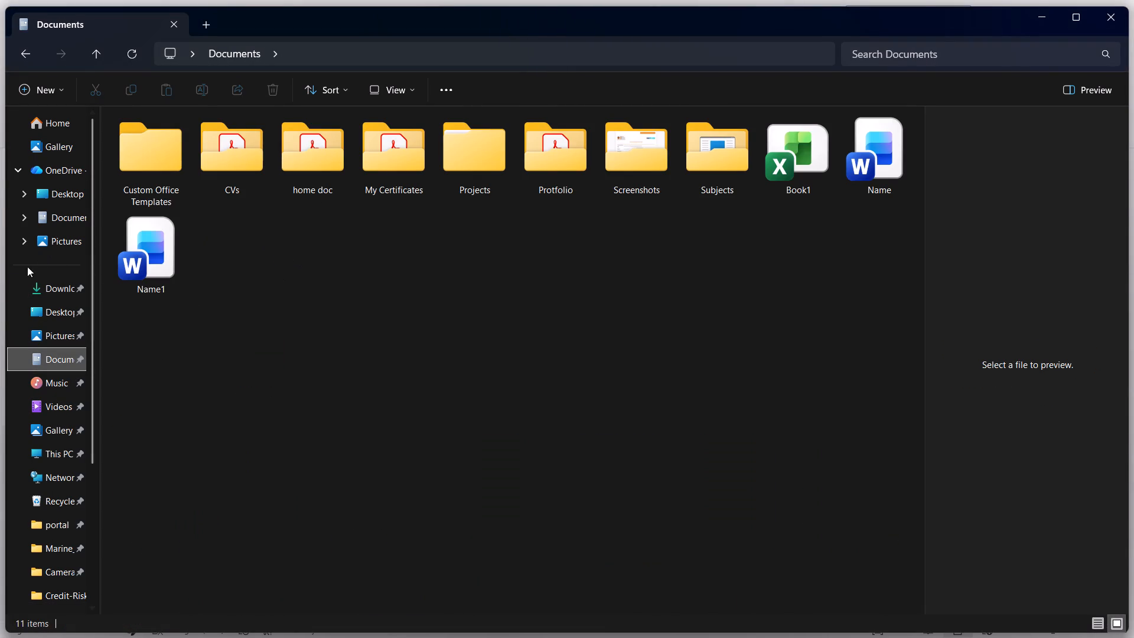
click(51, 340)
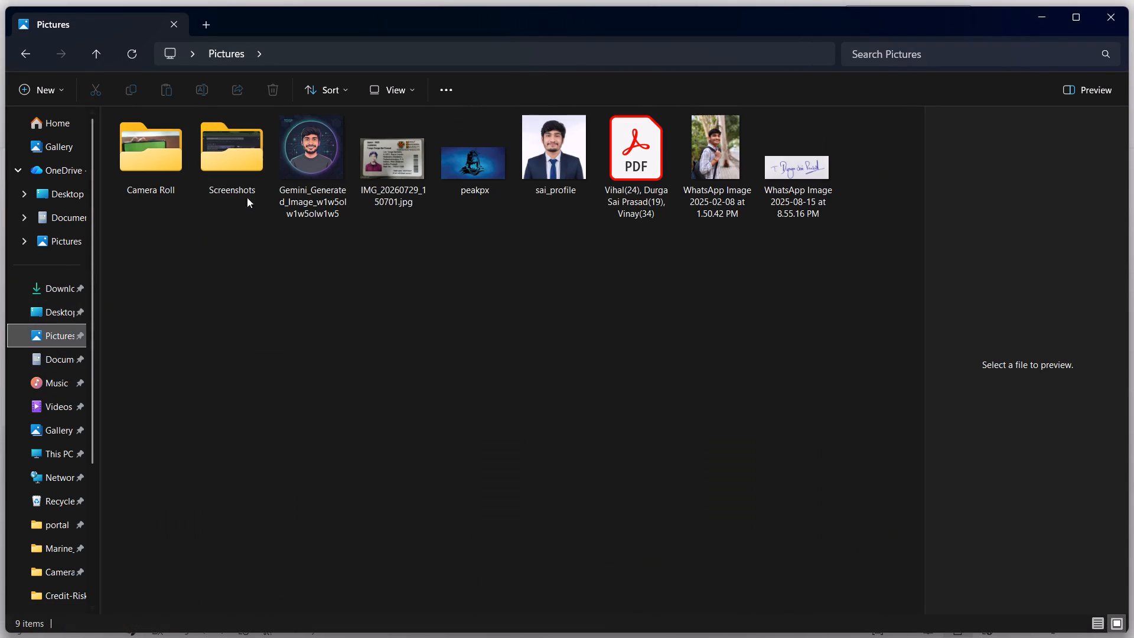
double_click(240, 185)
scroll(730, 637, down, 8)
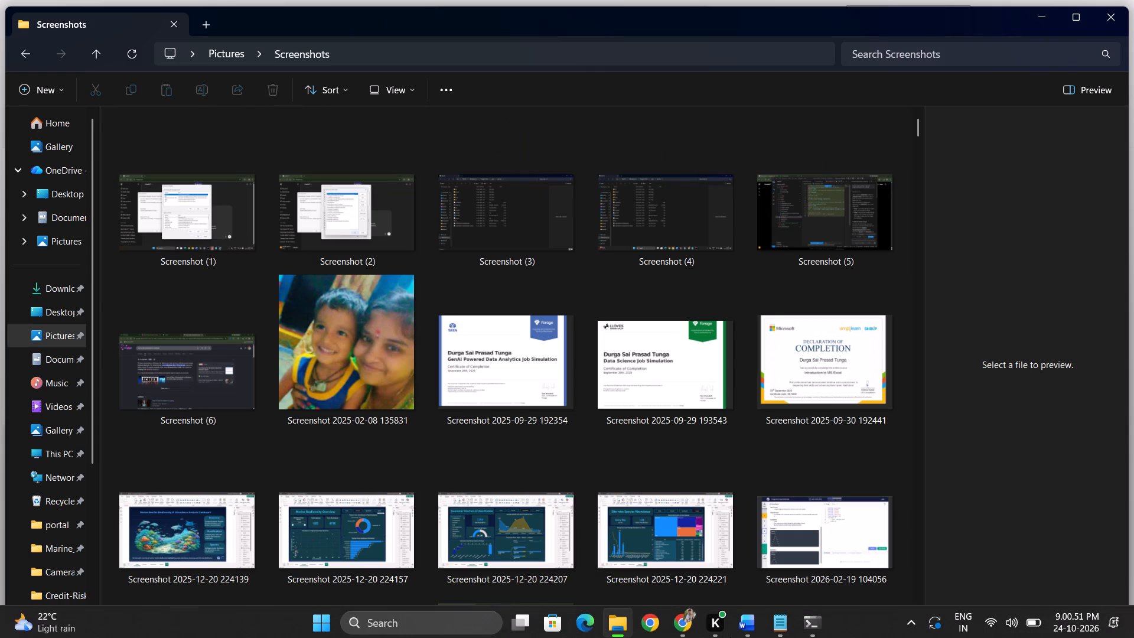
scroll(678, 477, down, 17)
scroll(678, 477, down, 8)
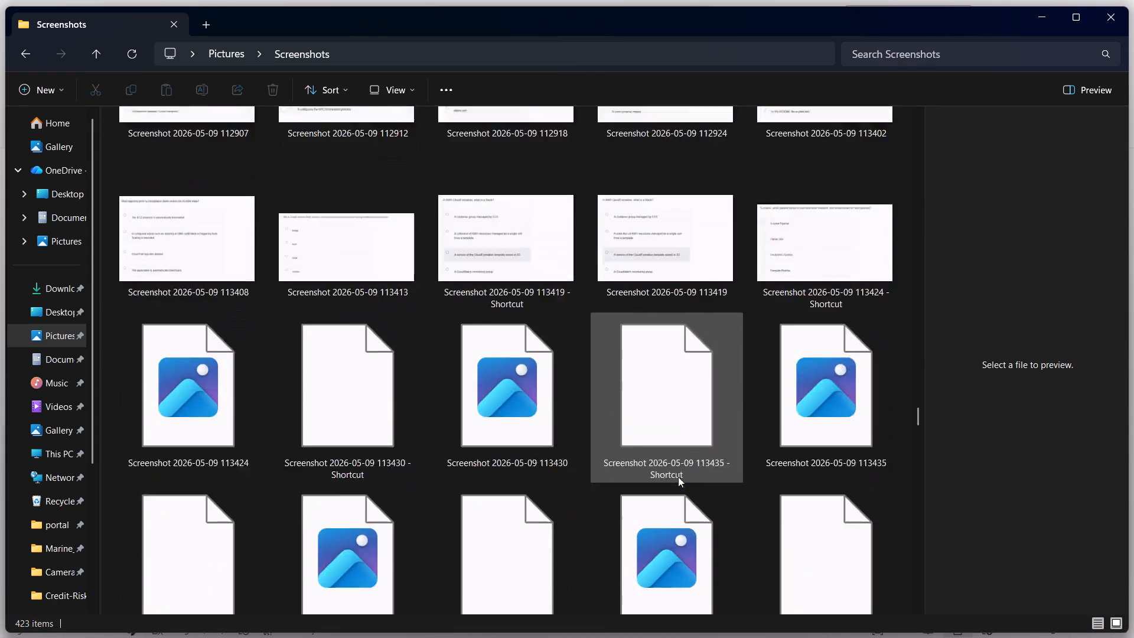
scroll(678, 477, down, 11)
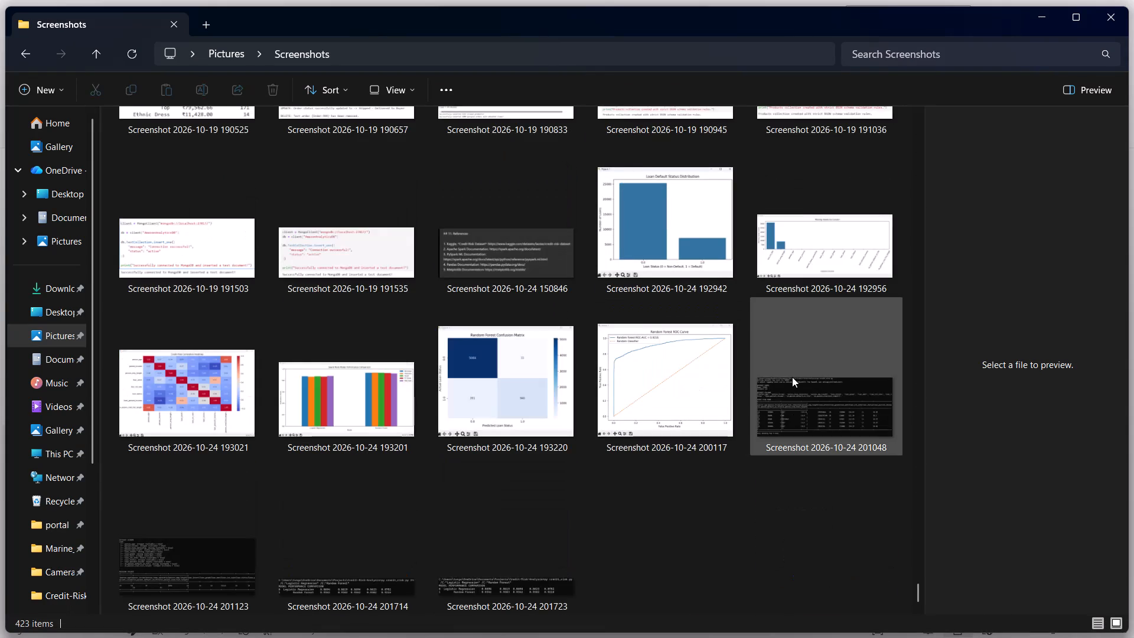
double_click(792, 377)
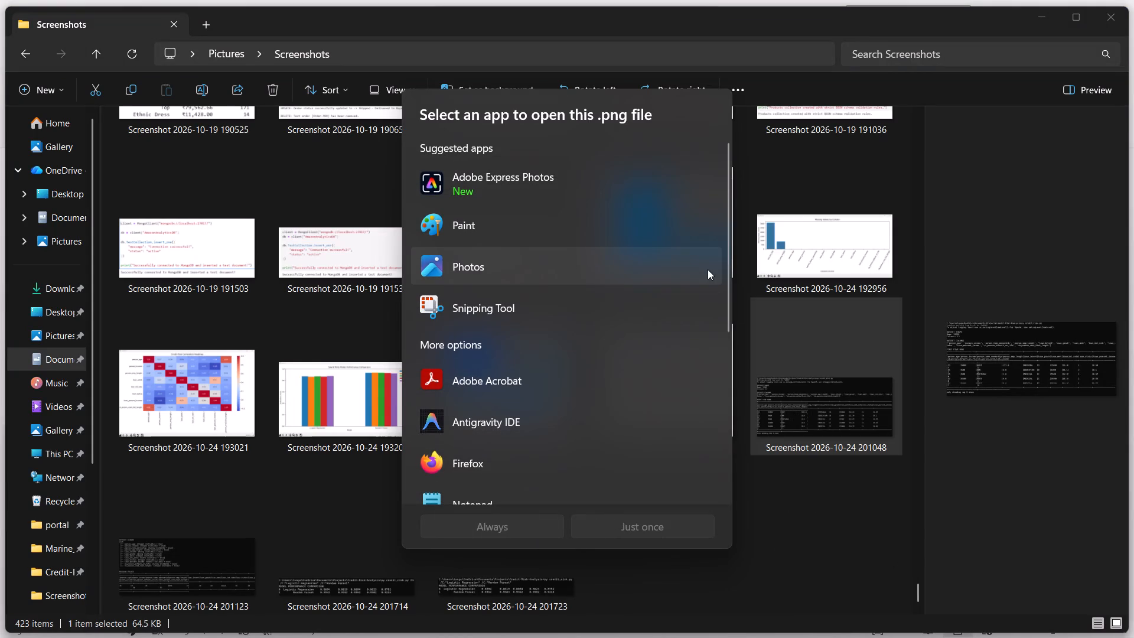
click(708, 269)
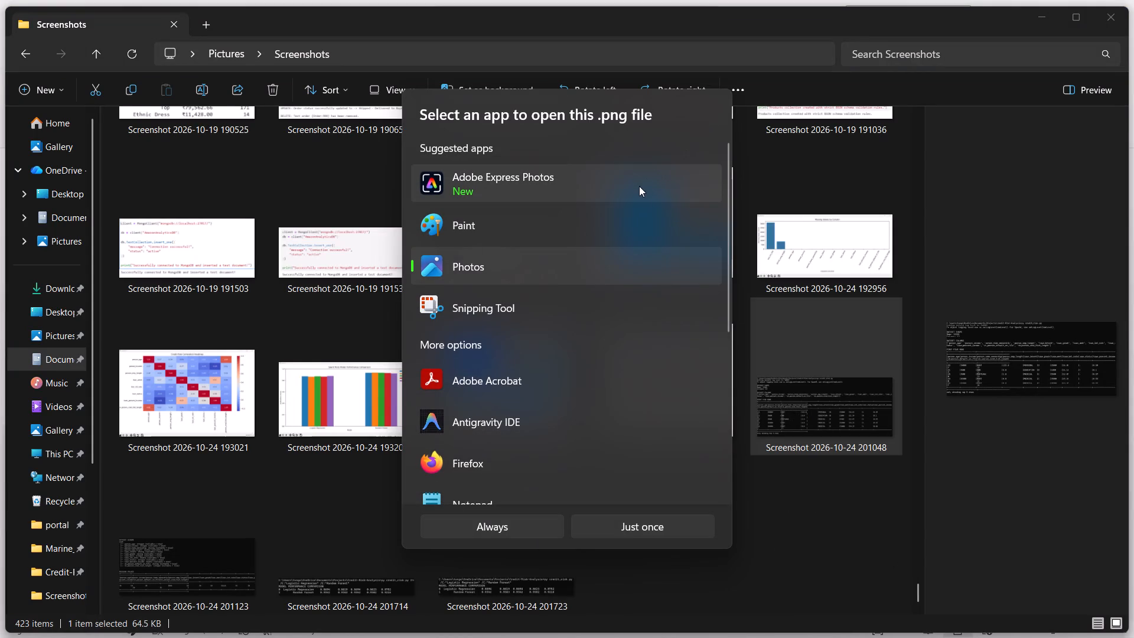
click(639, 186)
click(630, 253)
click(633, 534)
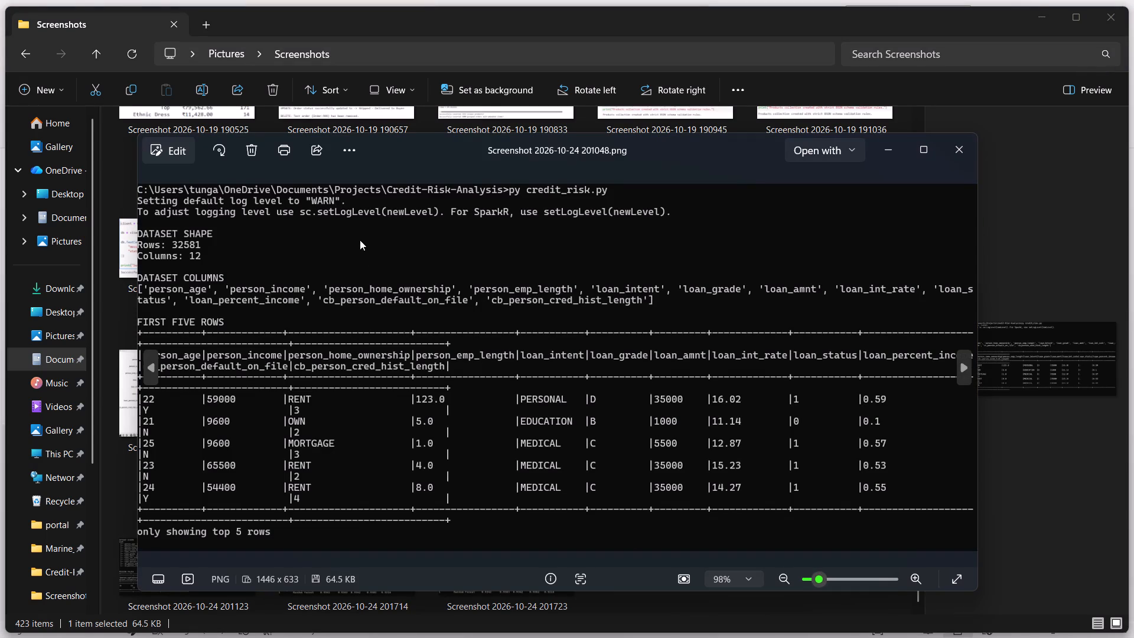
Copy the opened screenshot and paste it into the Word report under "Screenshot 1: Program Execution".
click(359, 154)
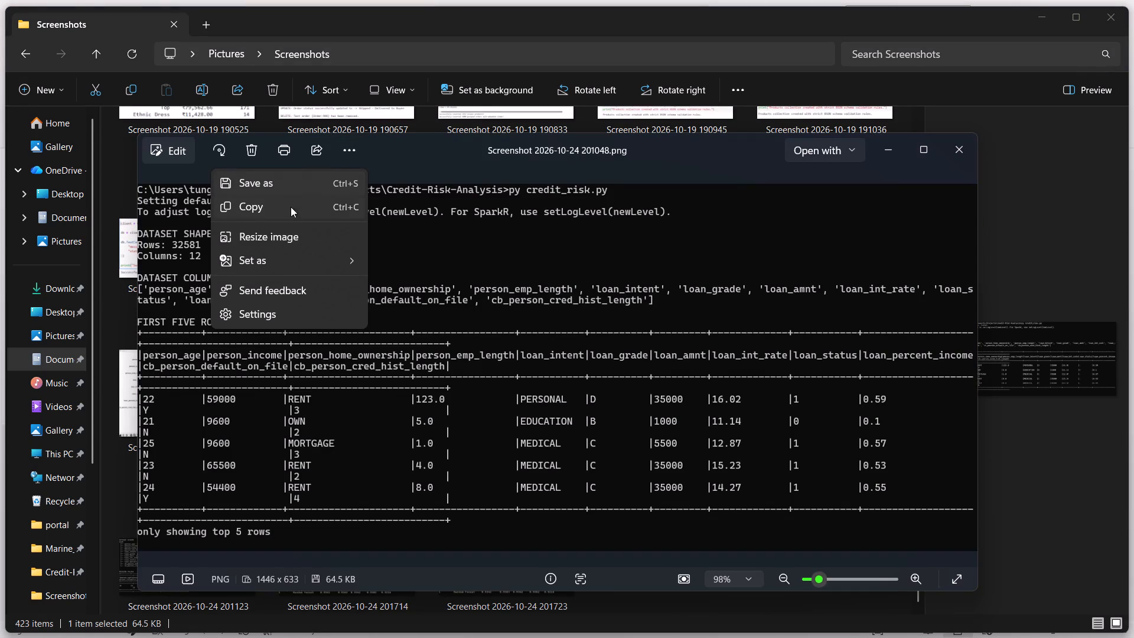
drag(289, 220, 289, 212)
click(289, 212)
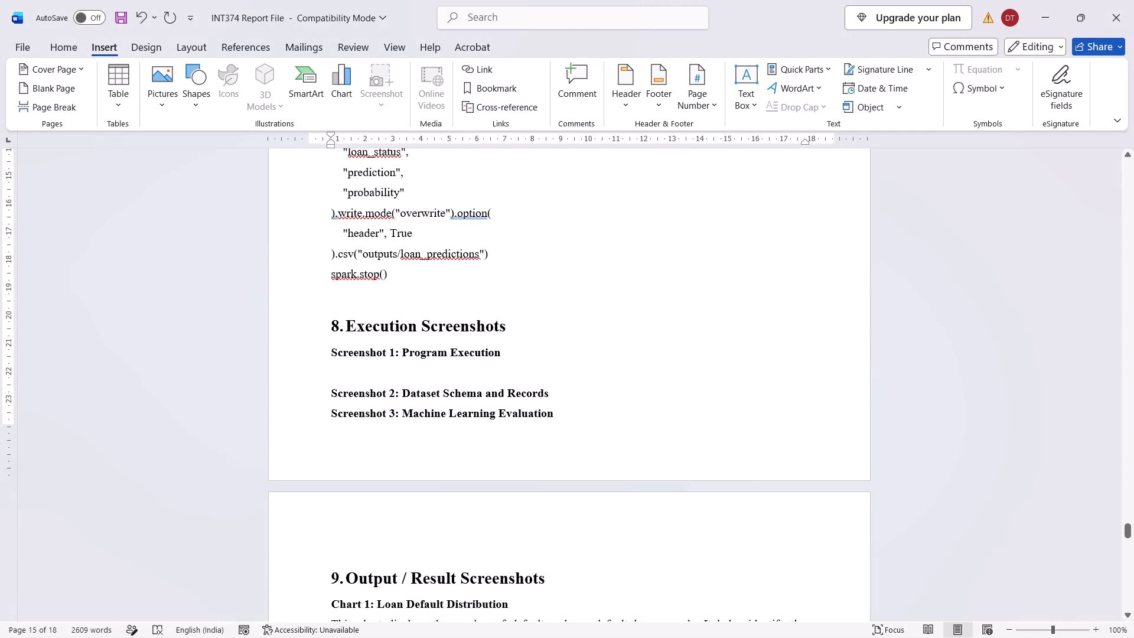
key(ctrl+v)
Shrink the pasted program execution picture proportionally so it fits on the page at roughly the text width.
click(697, 462)
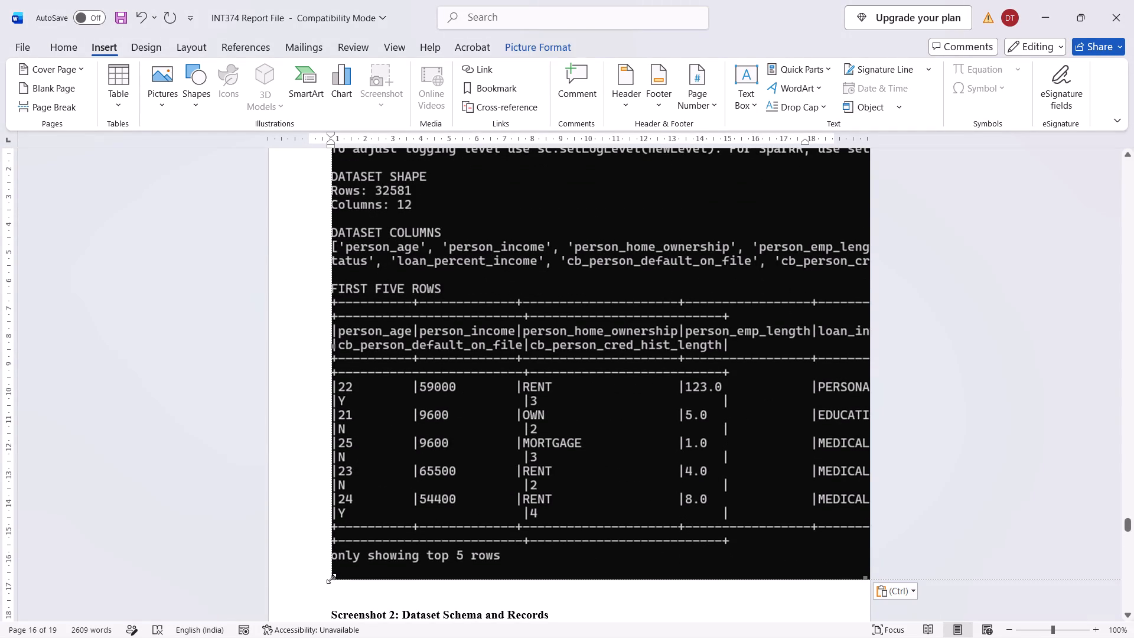
drag(331, 578, 745, 246)
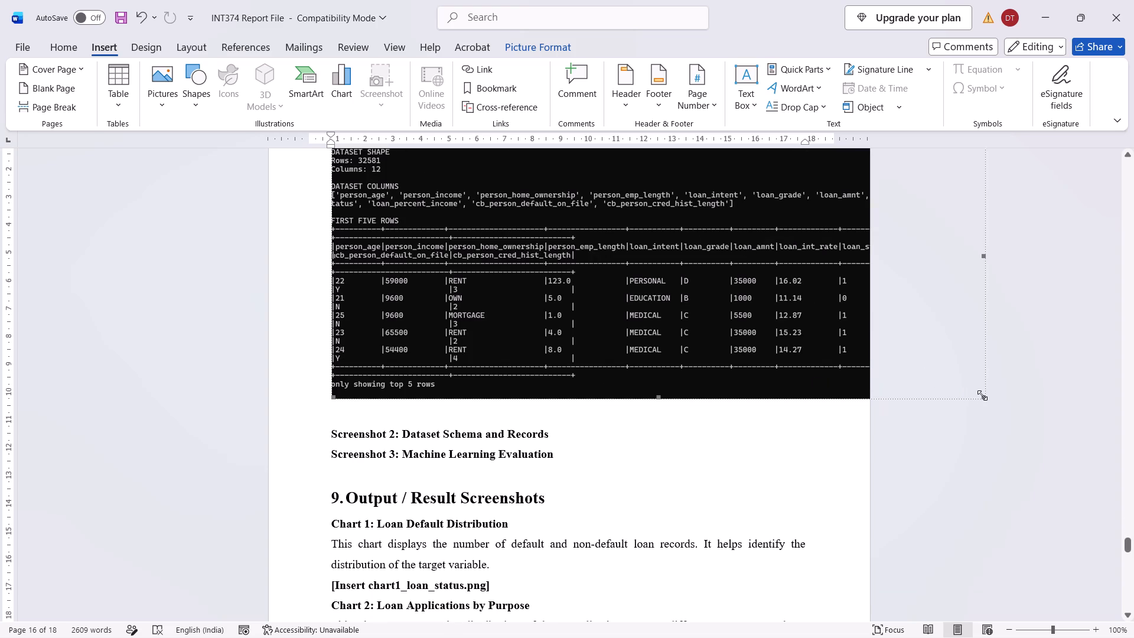
drag(982, 395, 600, 382)
drag(600, 382, 590, 377)
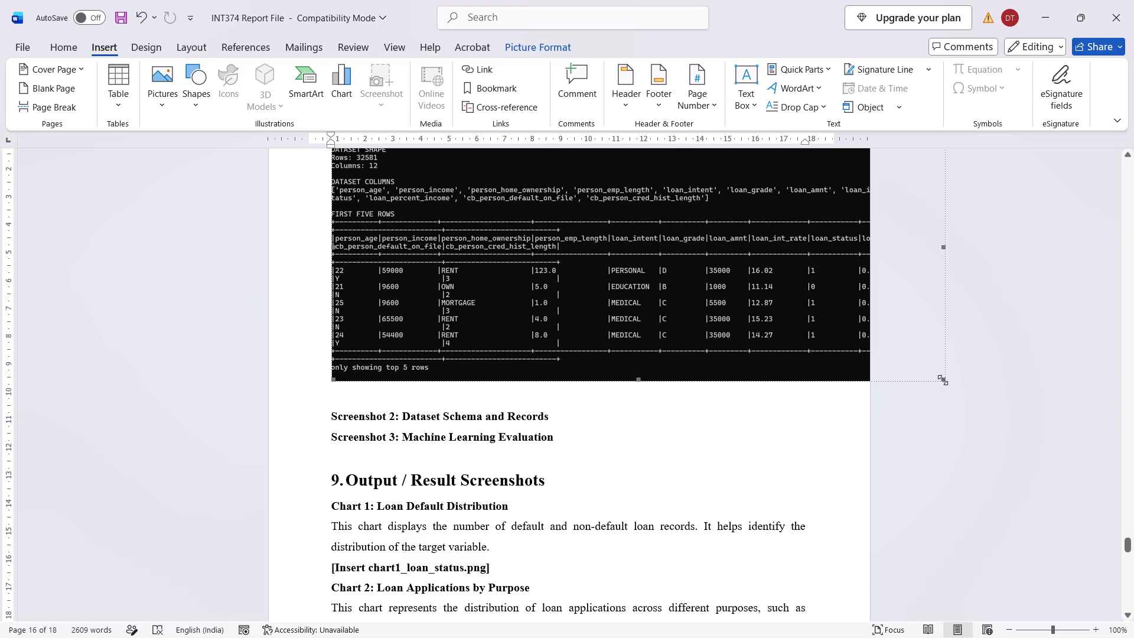
drag(943, 380, 819, 325)
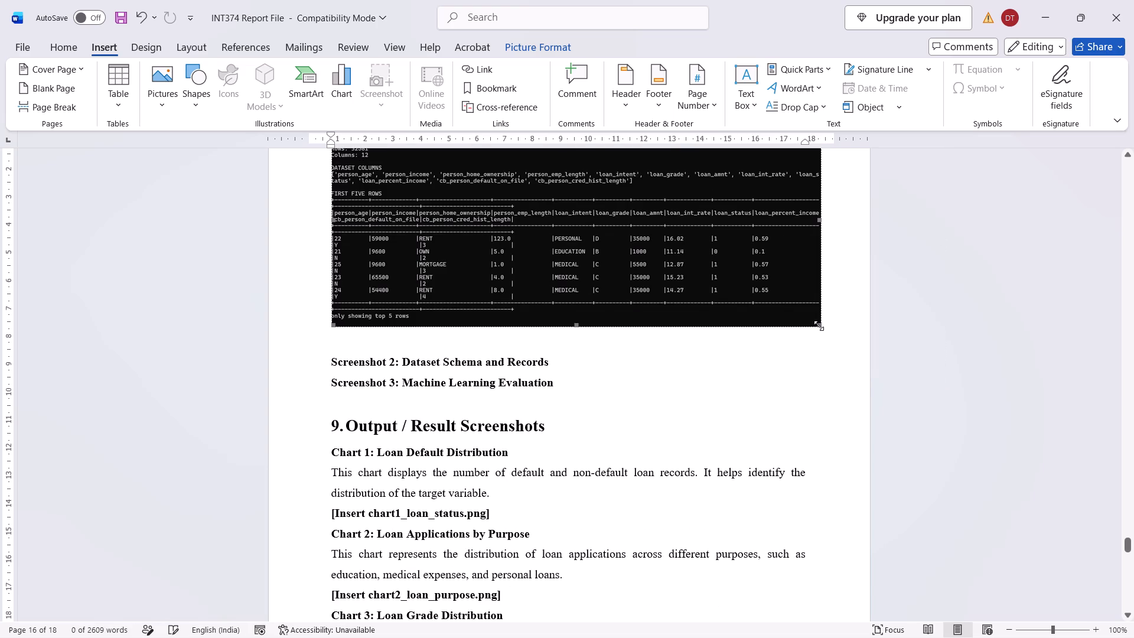
scroll(811, 347, up, 1)
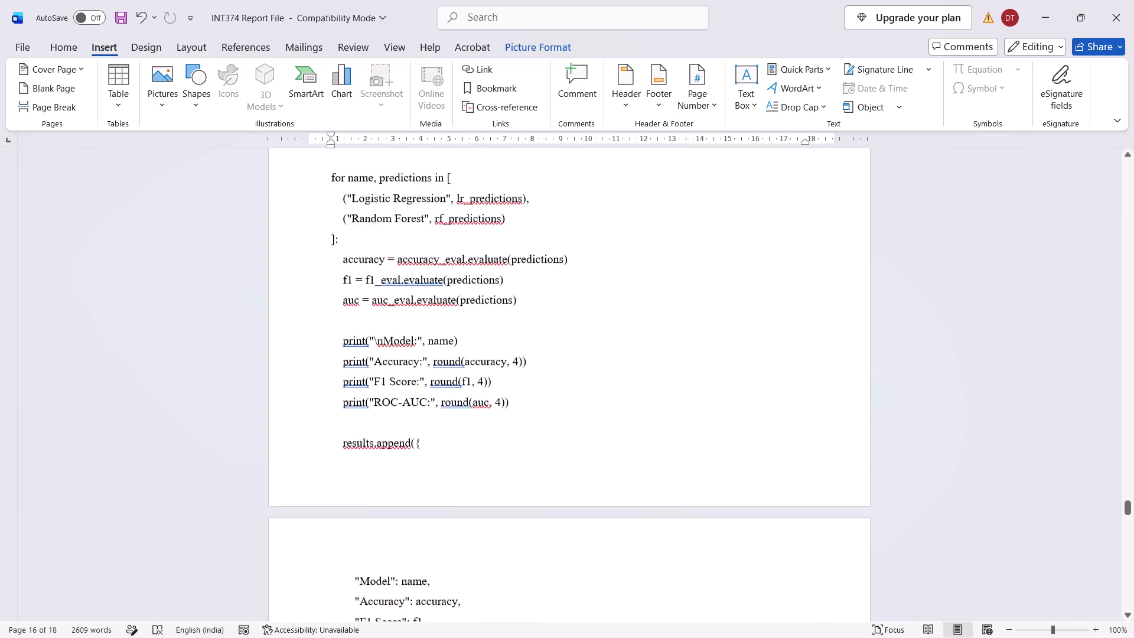
scroll(811, 347, up, 1)
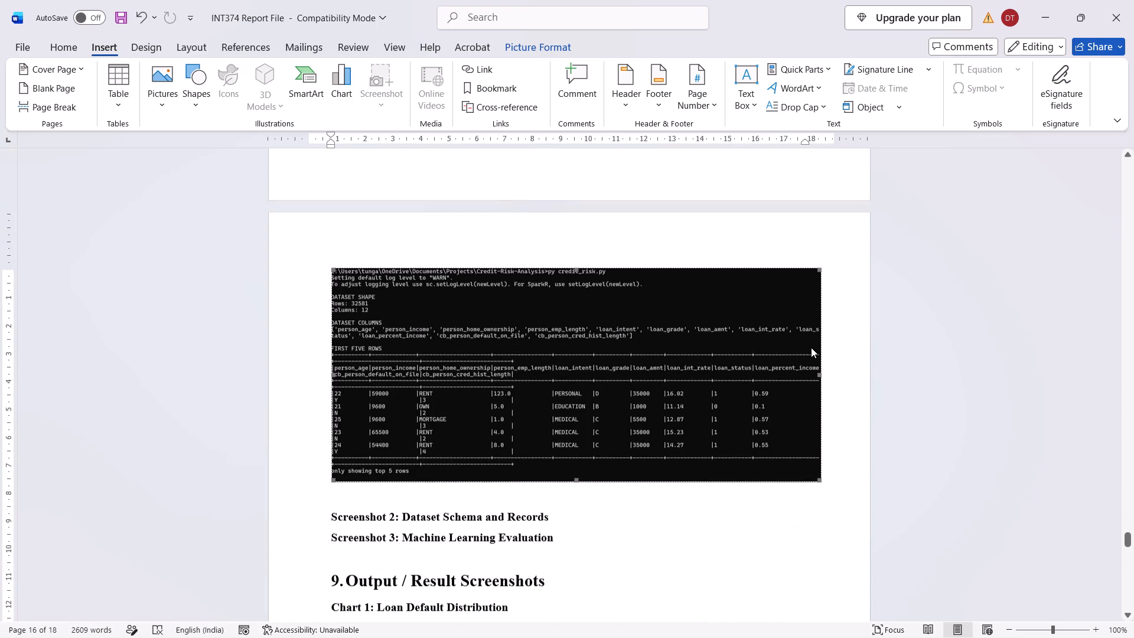
scroll(811, 347, up, 1)
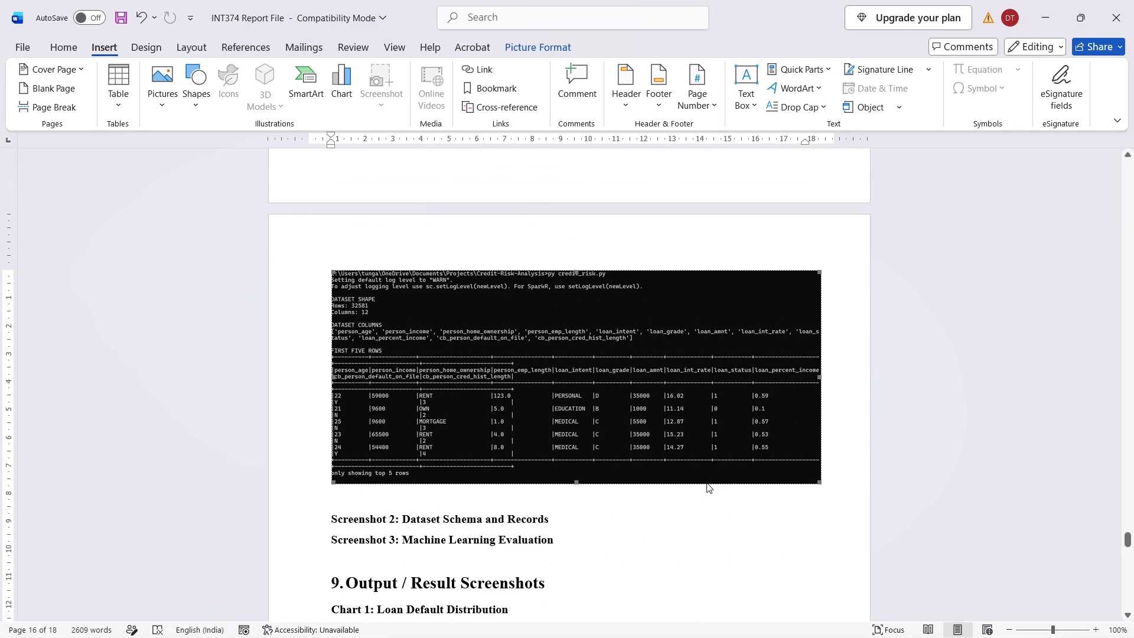
Add an empty line below the "Screenshot 2: Dataset Schema and Records" caption.
click(672, 521)
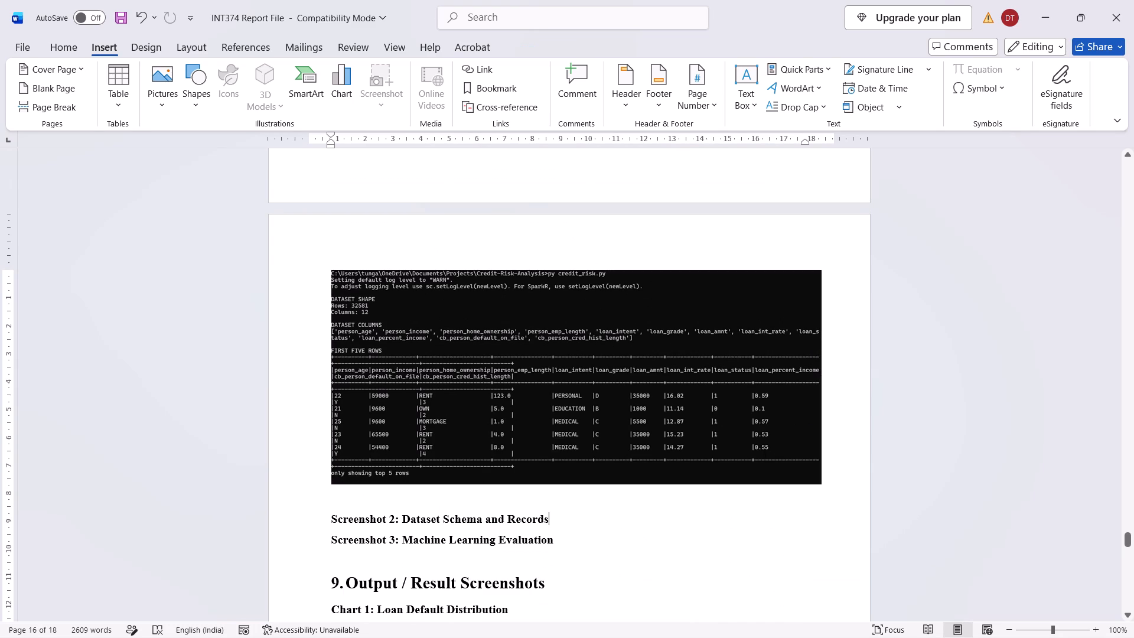
key(Return)
scroll(672, 521, right, 1)
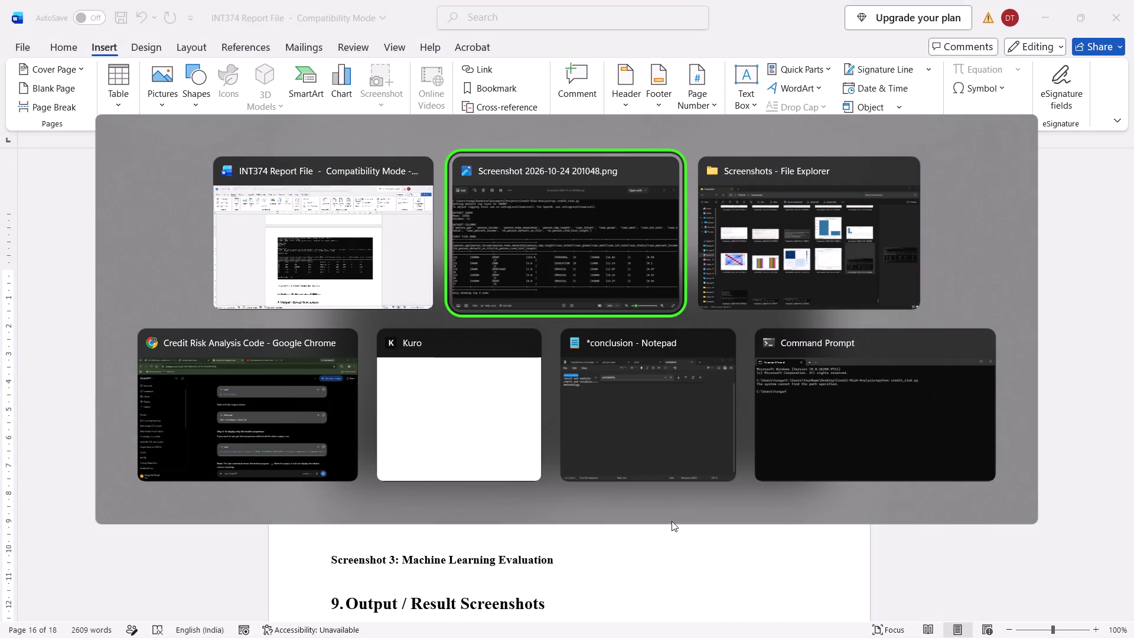
click(960, 146)
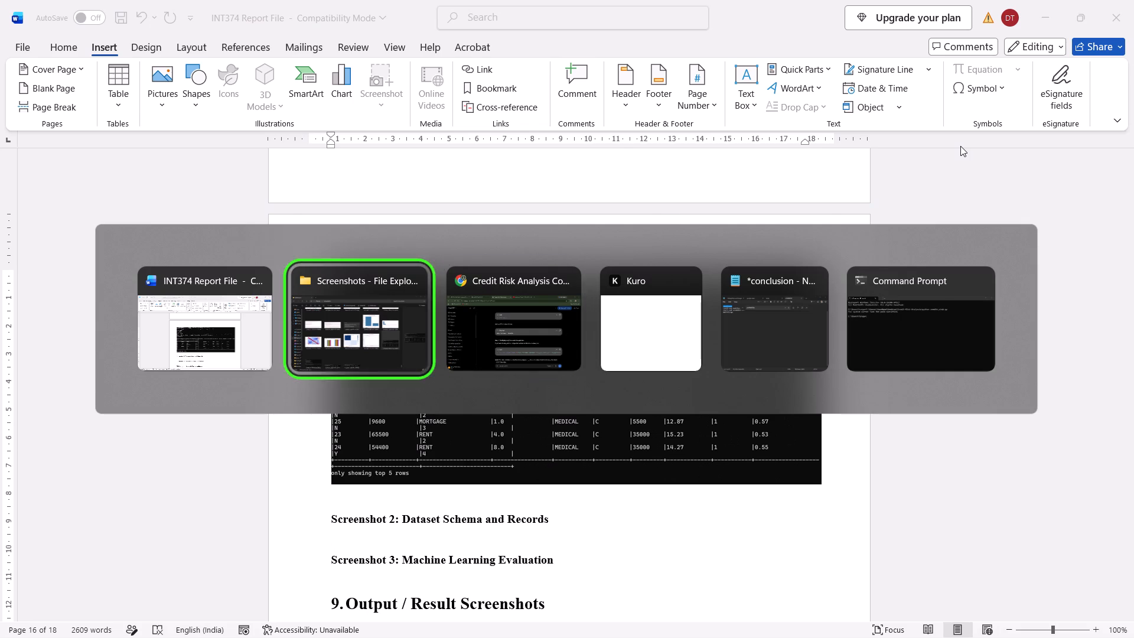
scroll(840, 193, down, 1)
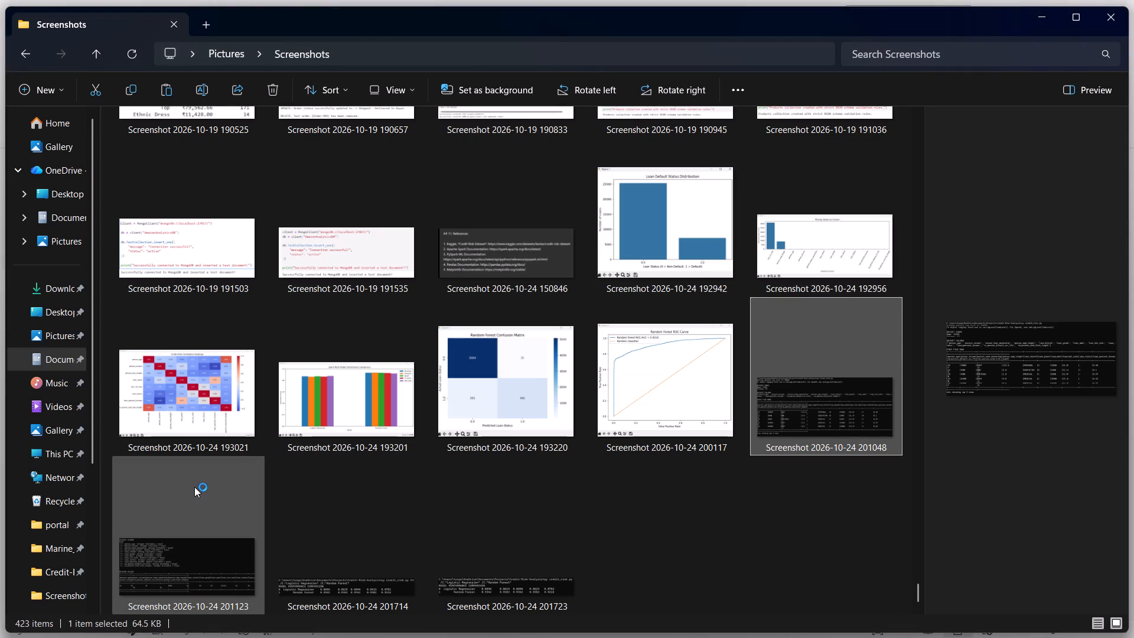
right_click(194, 487)
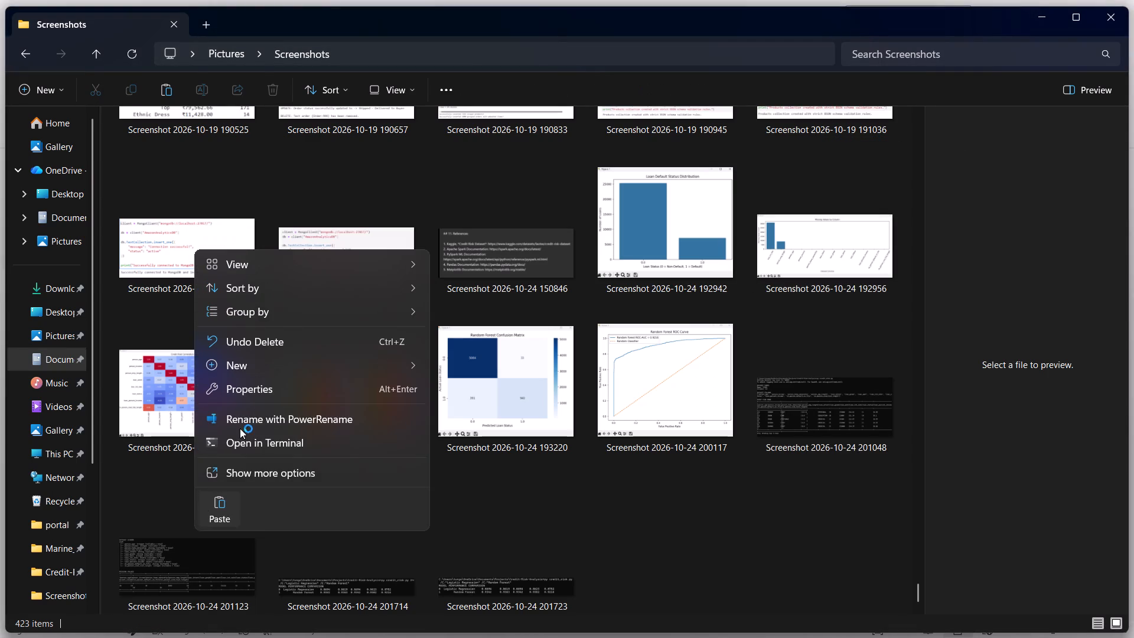
click(170, 477)
right_click(170, 477)
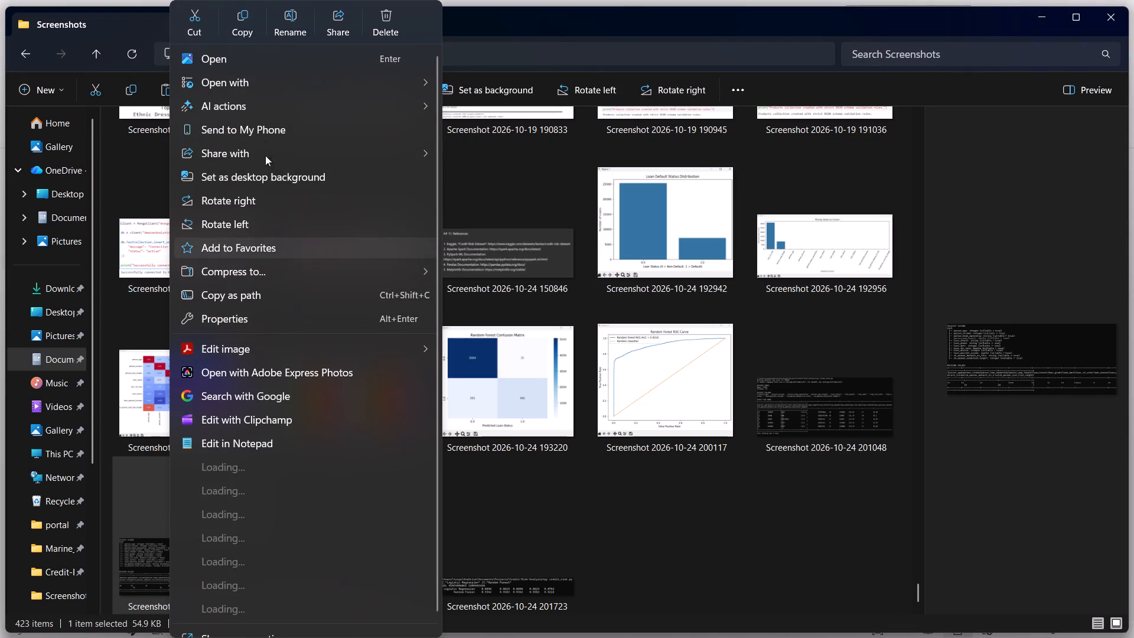
double_click(140, 496)
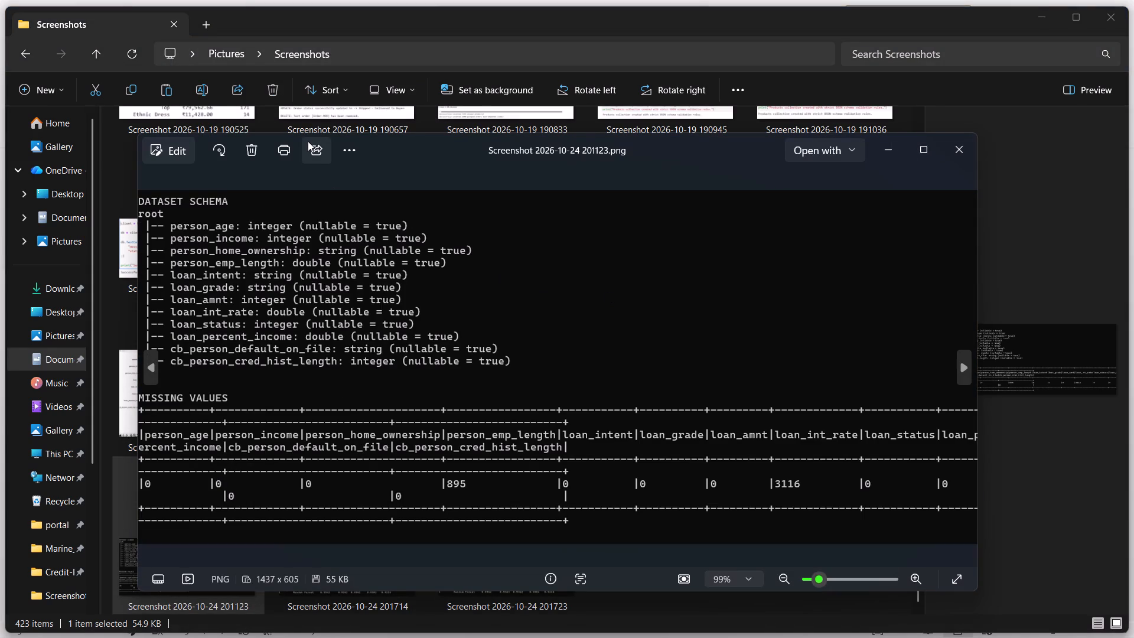
click(333, 157)
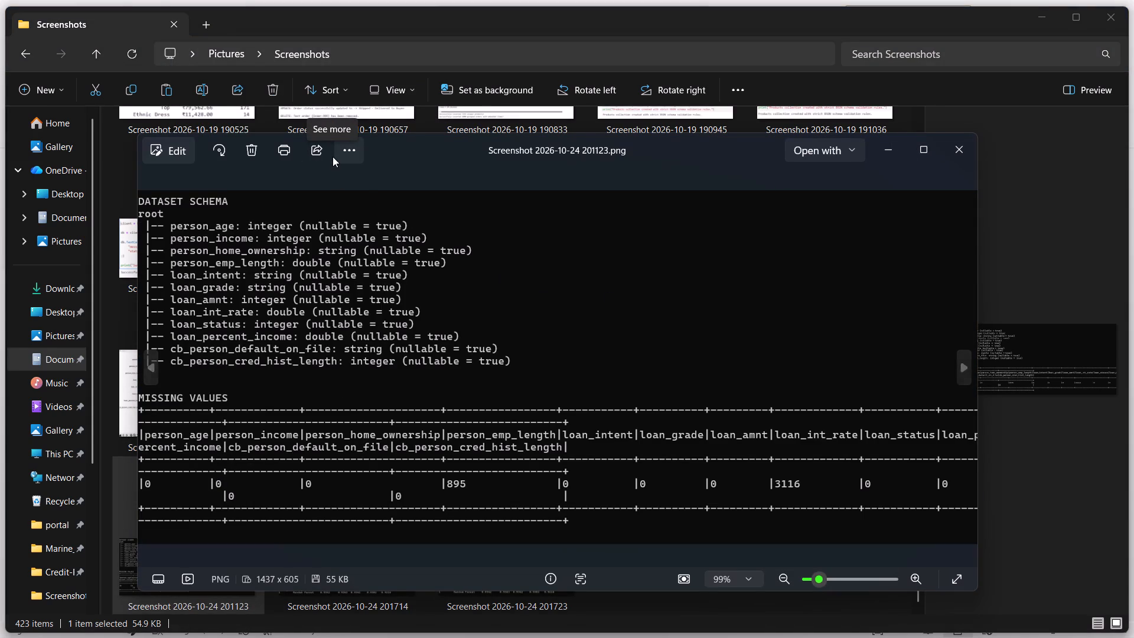
click(324, 209)
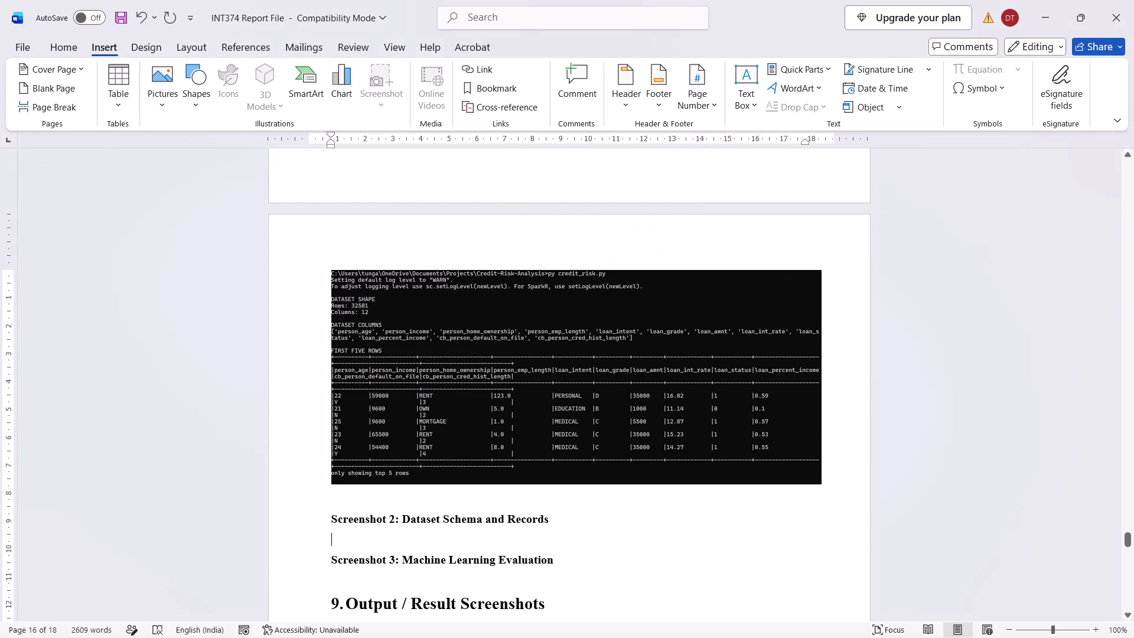
Paste the copied screenshot below the "Screenshot 2: Dataset Schema and Records" caption.
key(ctrl+v)
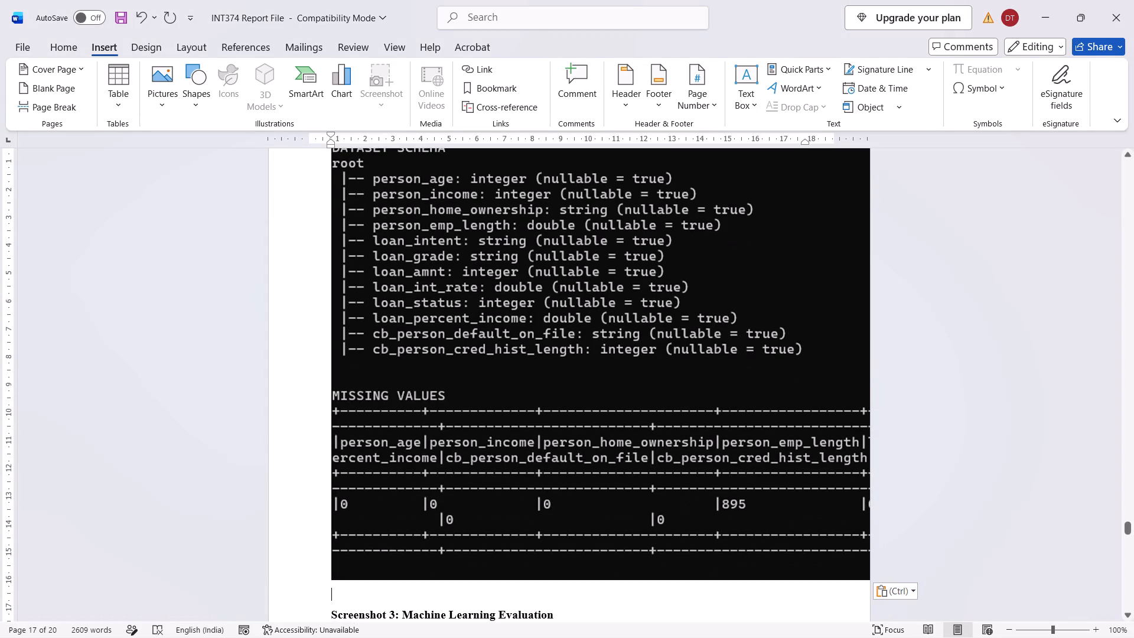
Shrink the pasted dataset schema picture proportionally so it fits on the page directly under its caption, at roughly the text width.
click(343, 571)
drag(333, 576, 715, 137)
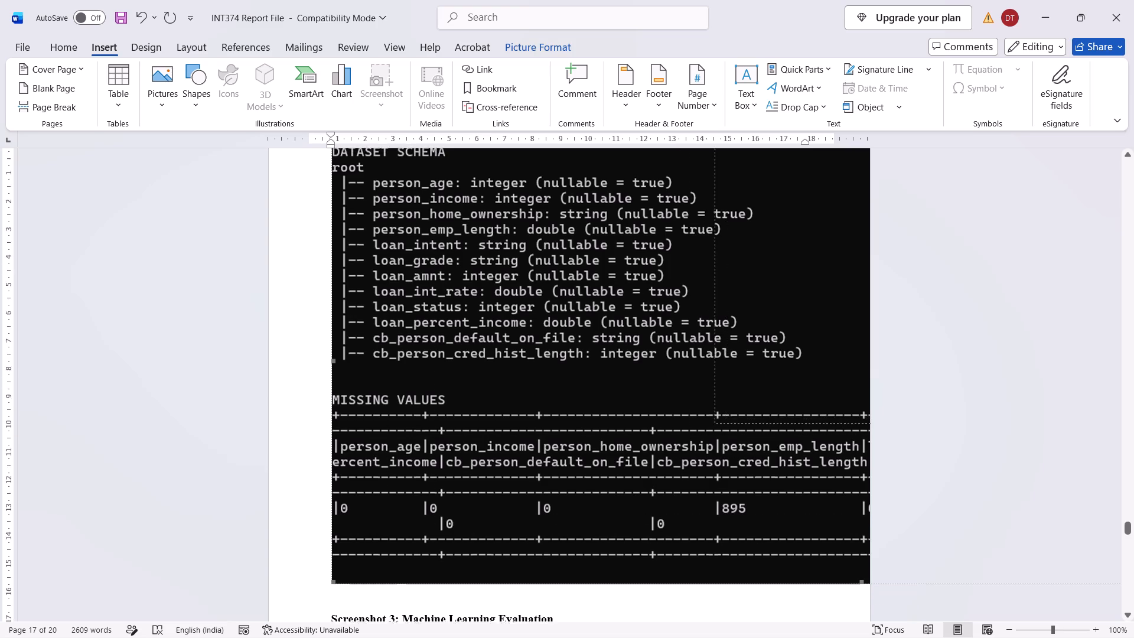
drag(715, 137, 726, 633)
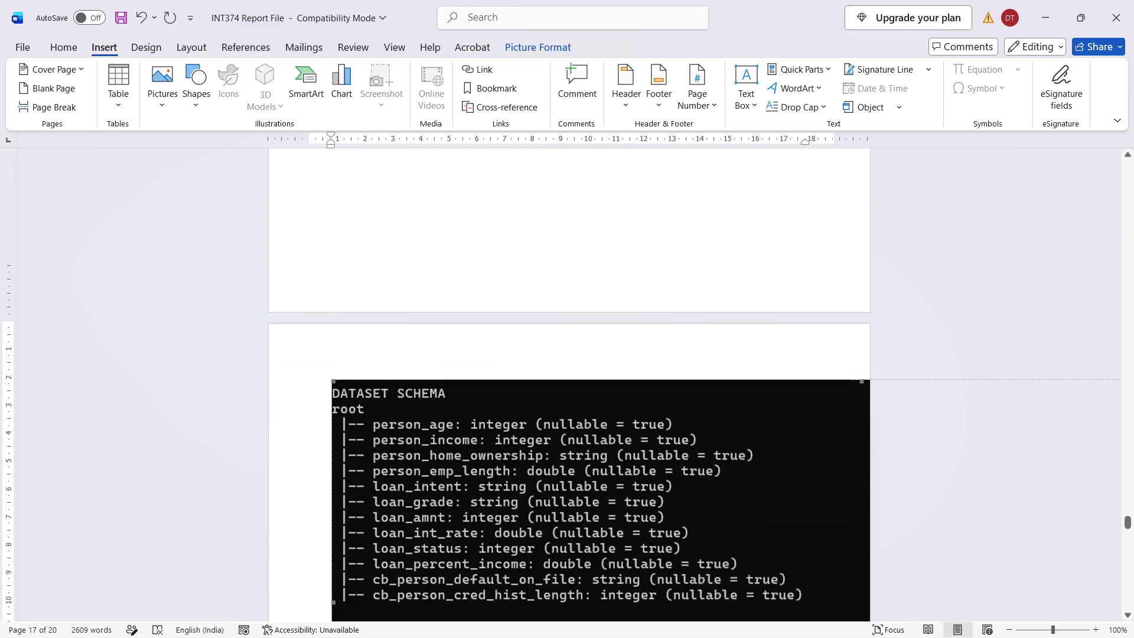
drag(726, 633, 602, 451)
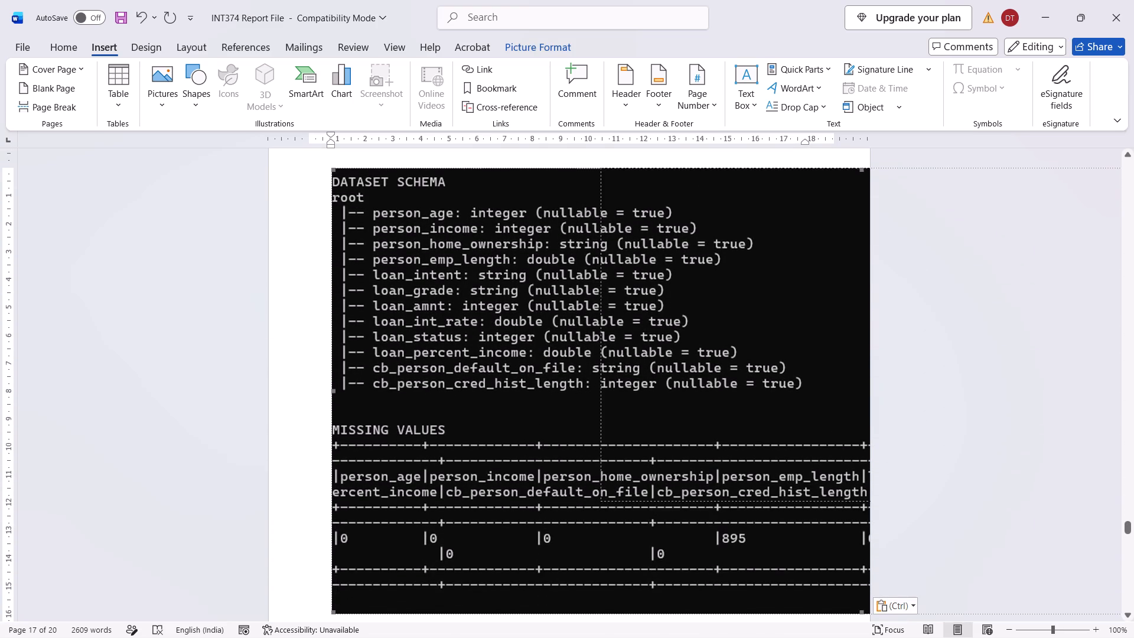
drag(602, 451, 609, 451)
scroll(616, 435, up, 1)
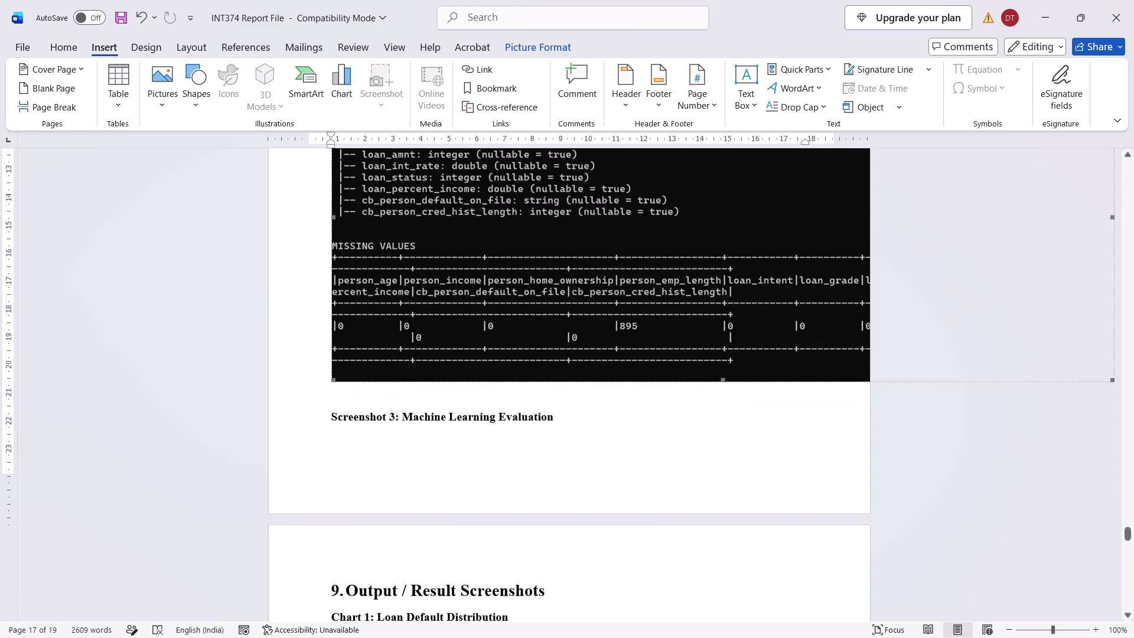
scroll(616, 435, up, 1)
click(616, 435)
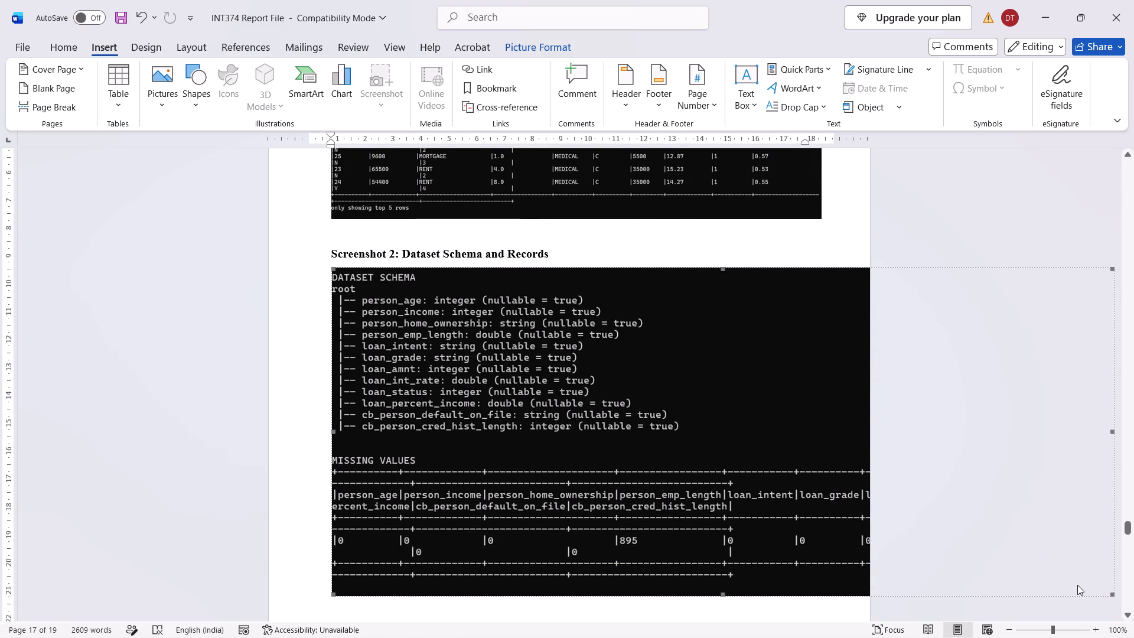
drag(1111, 595, 710, 487)
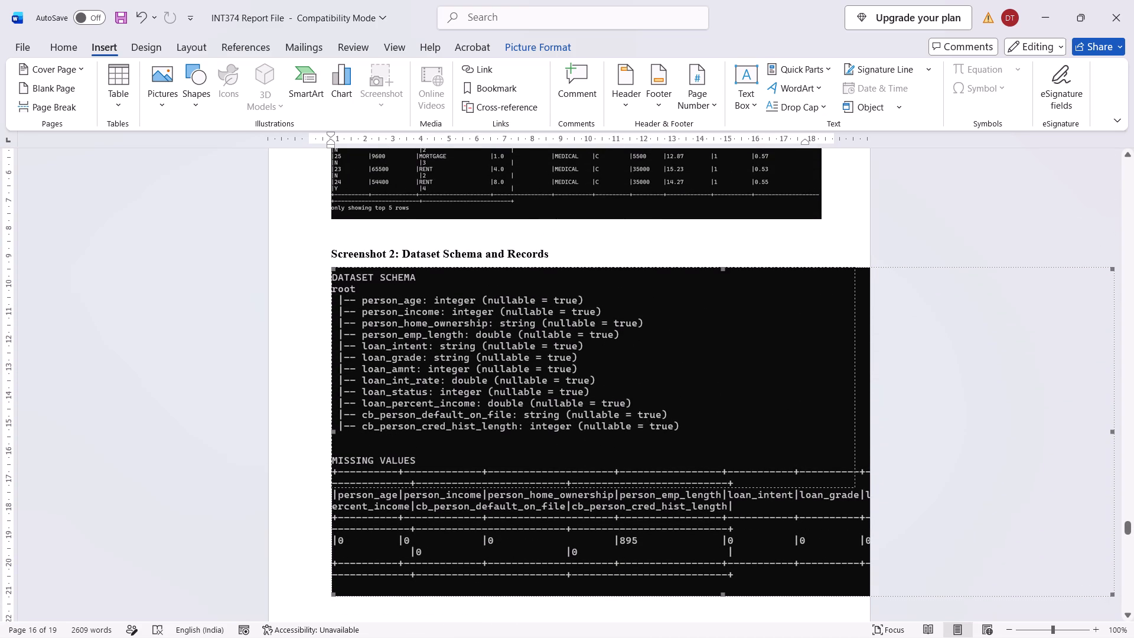
drag(710, 487, 762, 473)
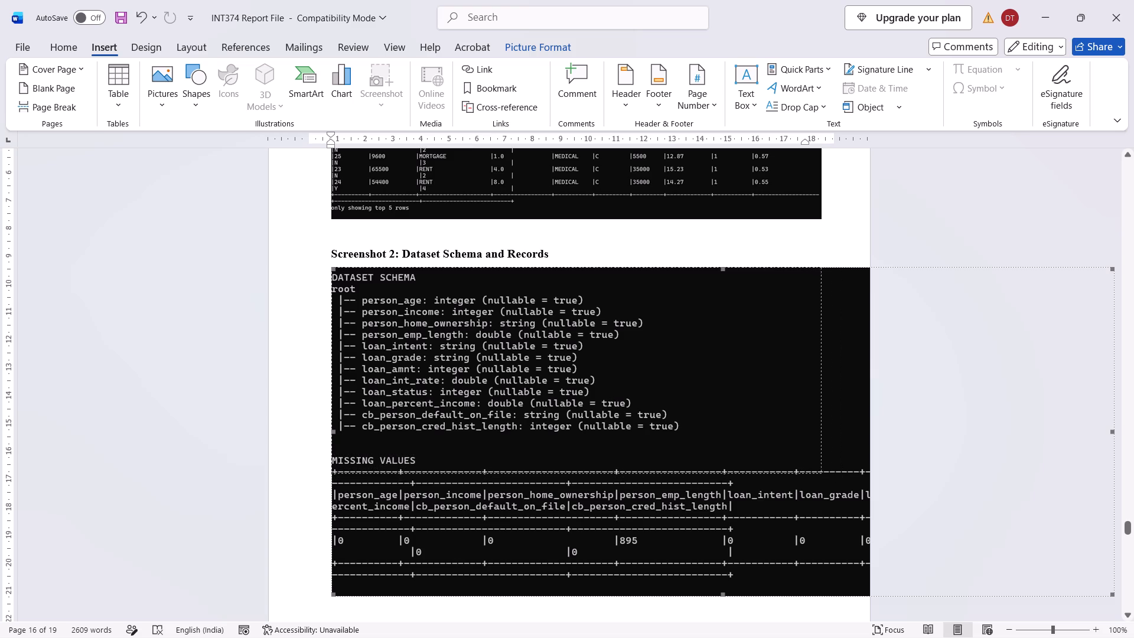
drag(762, 473, 763, 476)
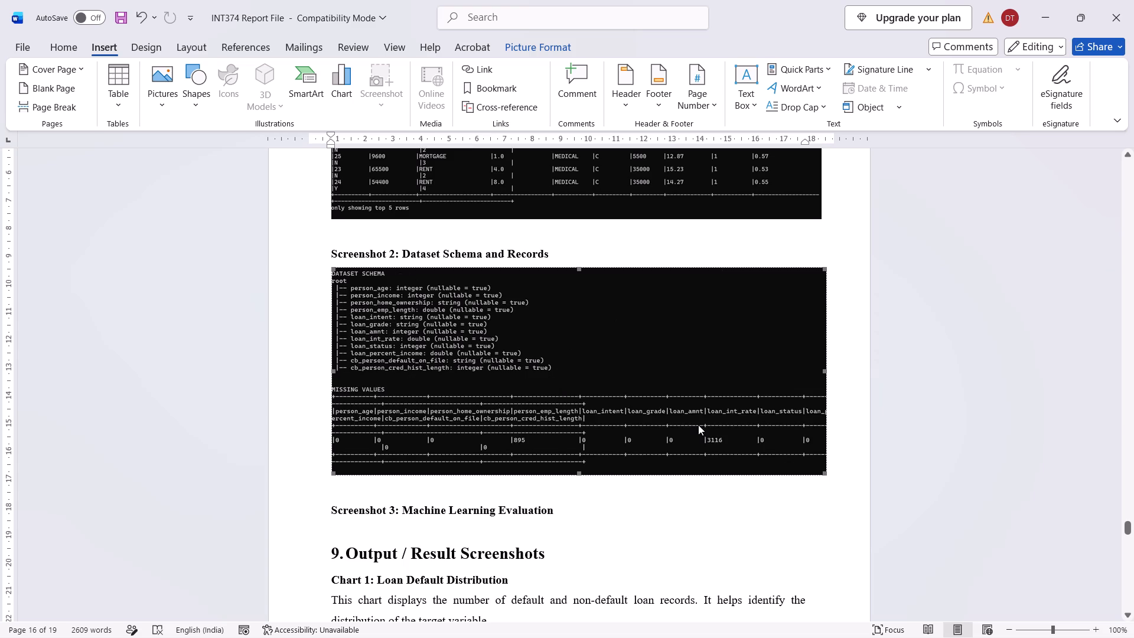
Narrow the dataset schema picture slightly so its right edge lines up with the program execution picture above.
click(698, 425)
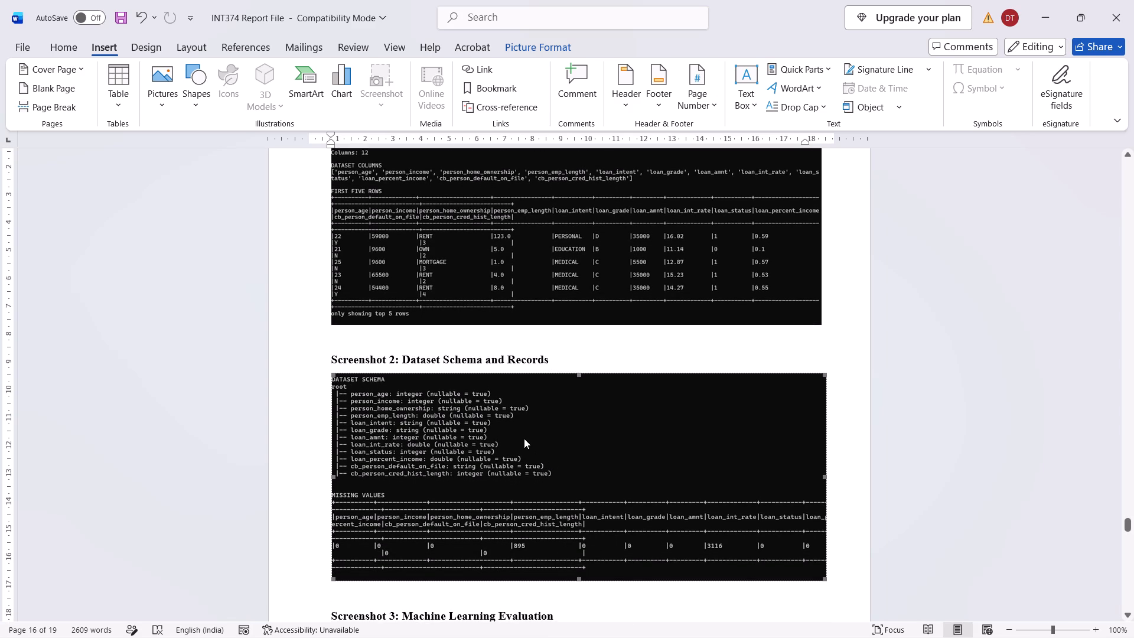
click(524, 438)
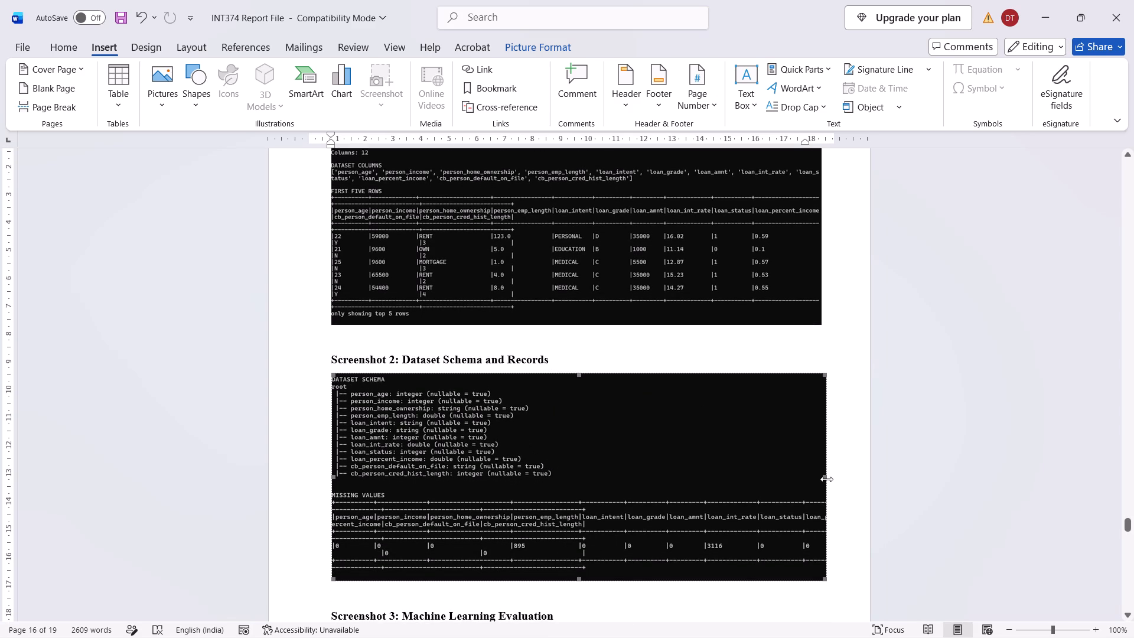
click(825, 479)
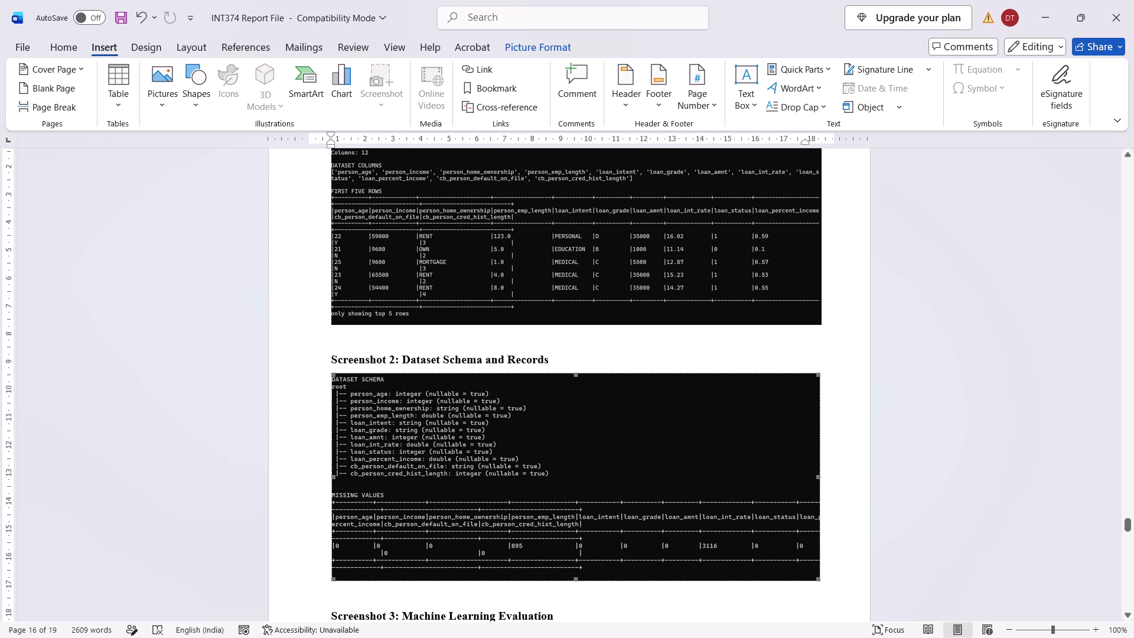
drag(819, 578, 819, 594)
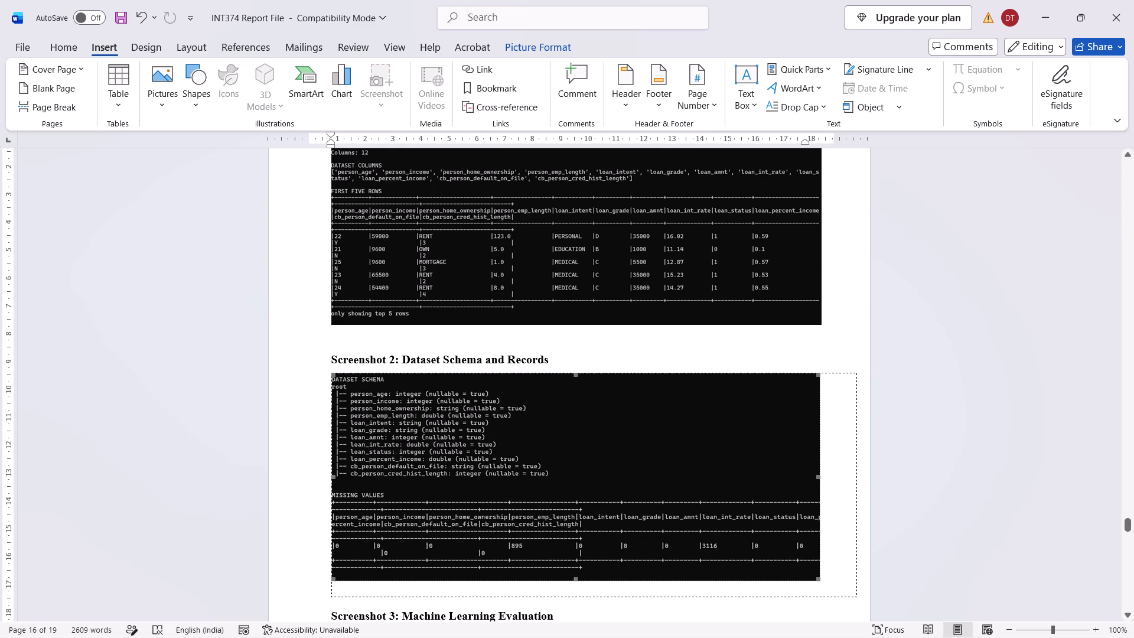
drag(819, 594, 810, 582)
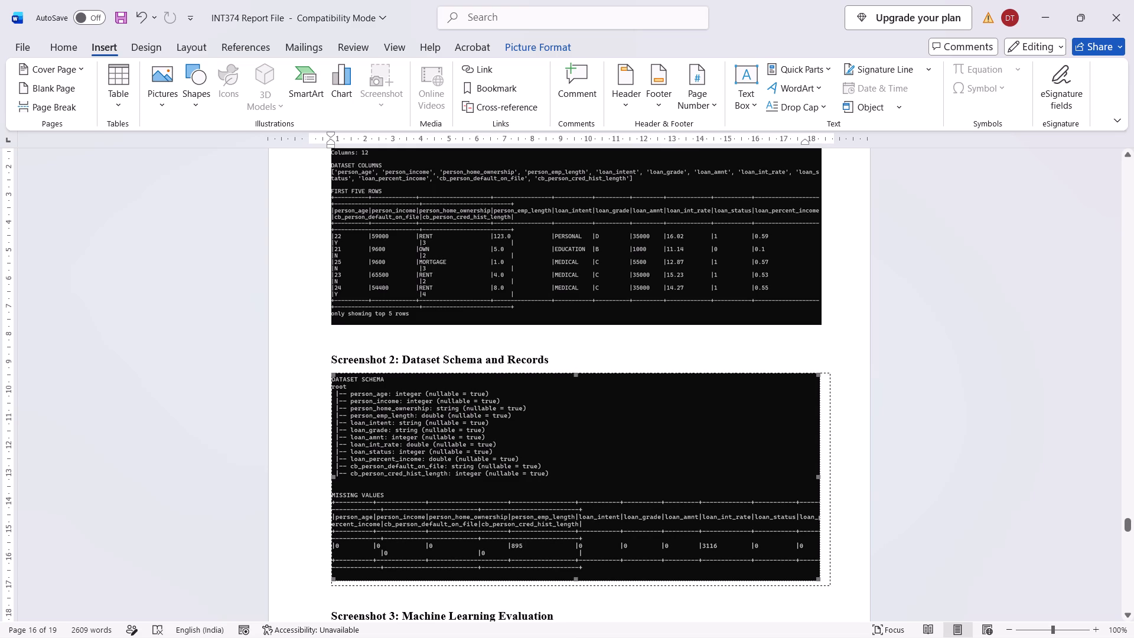
drag(810, 582, 810, 579)
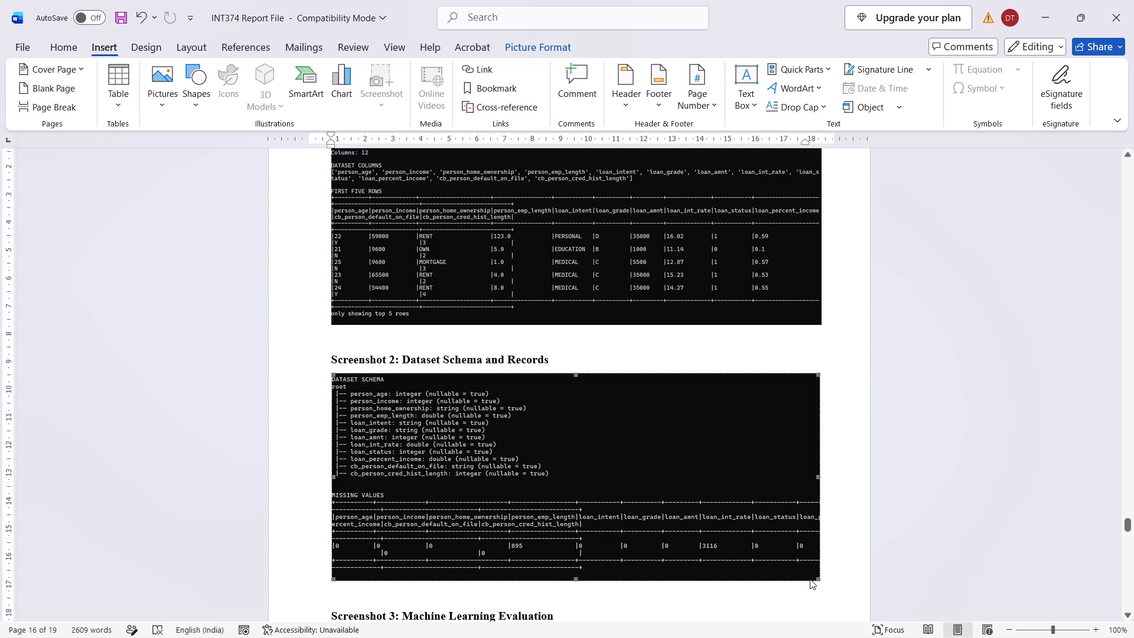
scroll(704, 598, down, 1)
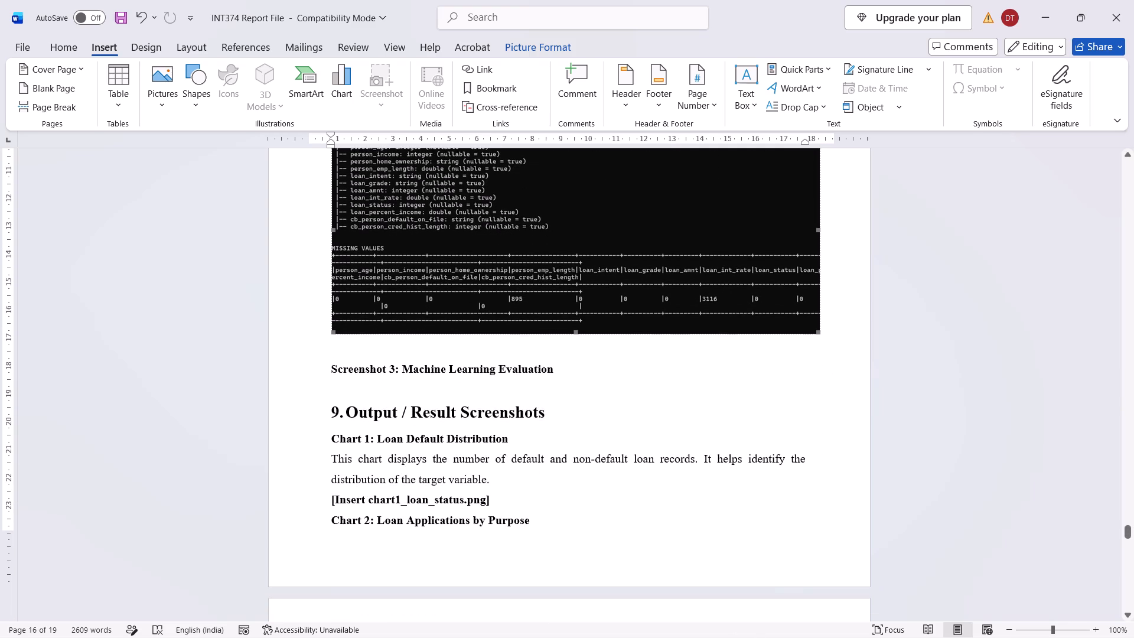
click(579, 399)
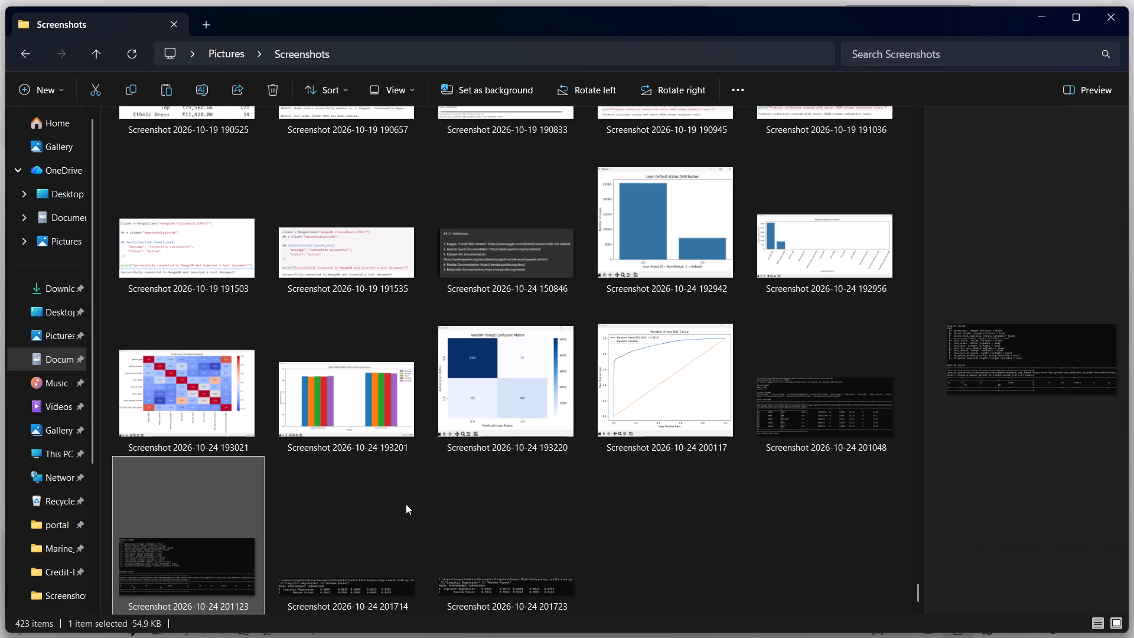
click(406, 504)
click(484, 531)
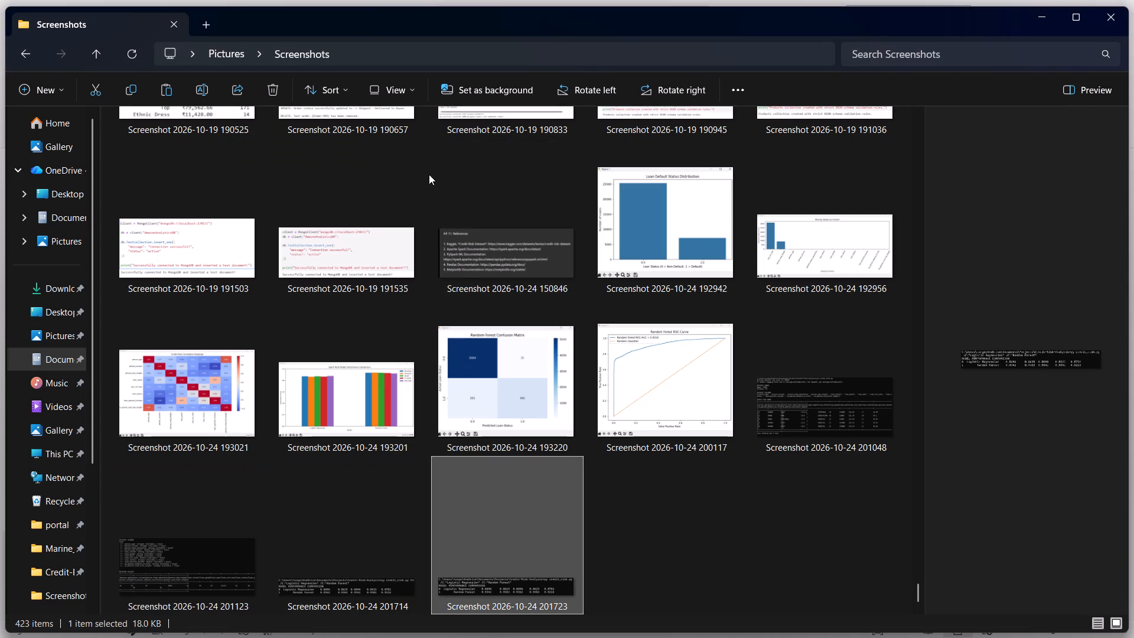
click(732, 93)
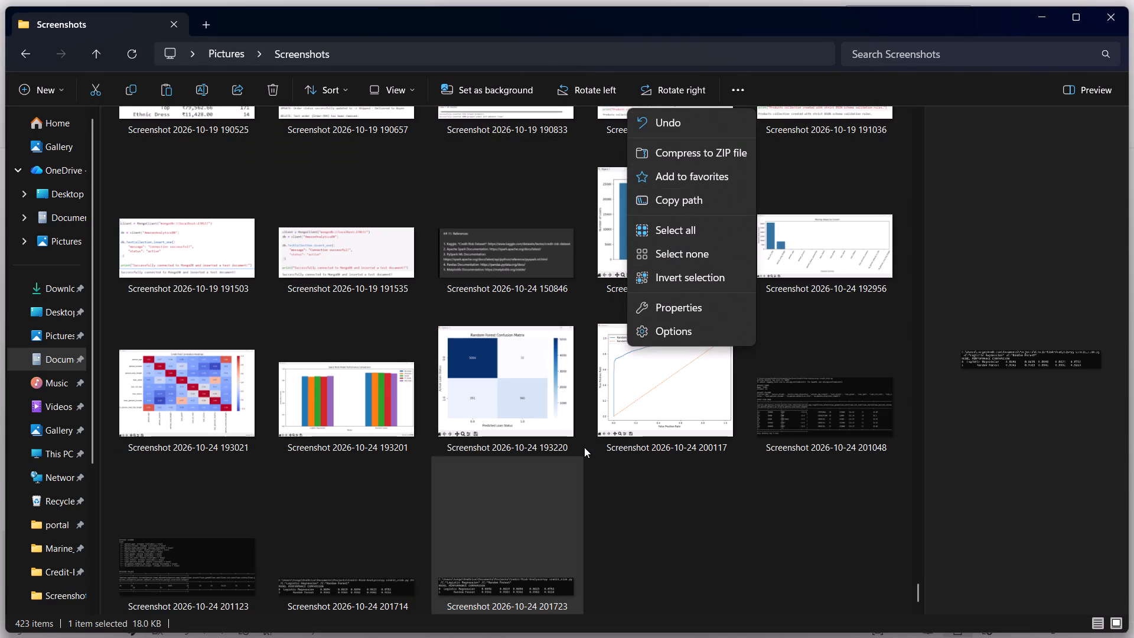
click(550, 486)
double_click(550, 486)
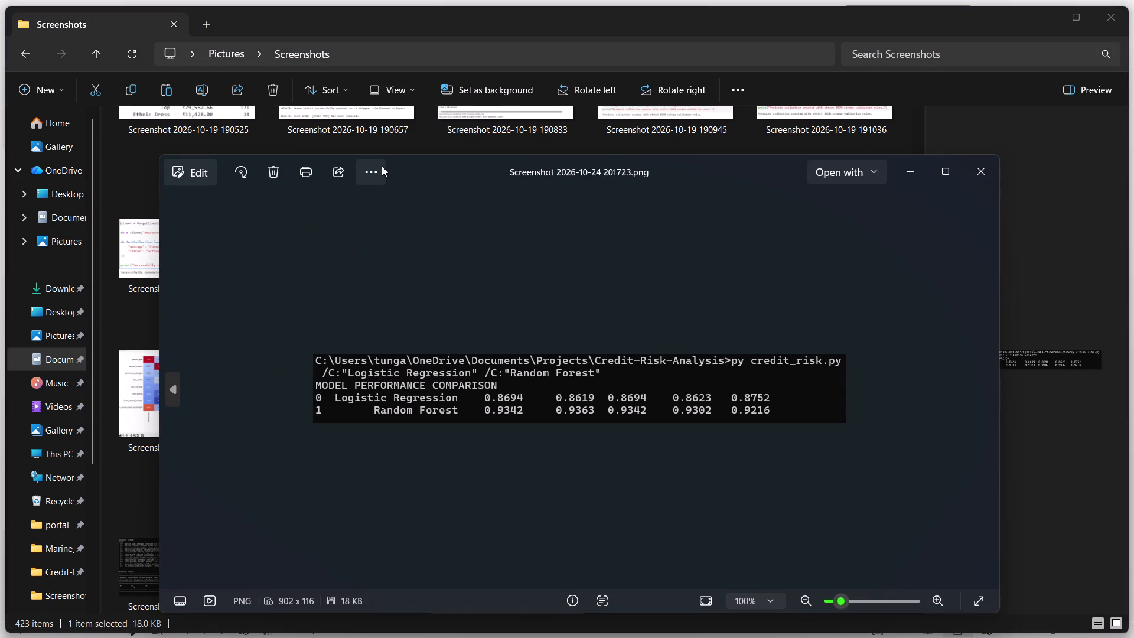
click(382, 168)
click(333, 224)
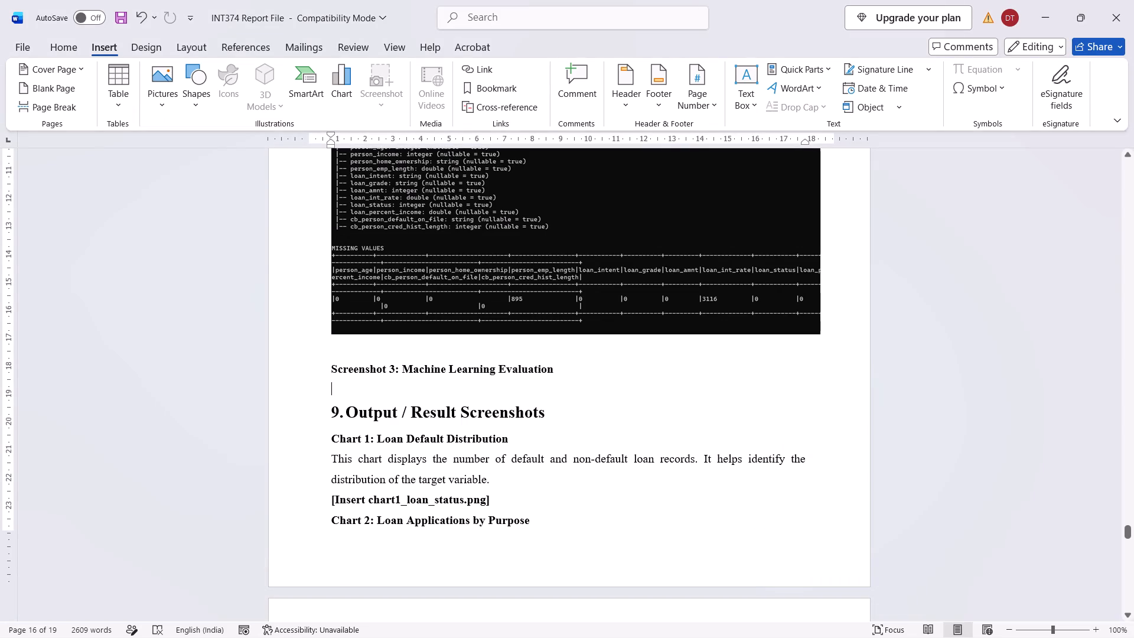
key(ctrl+v)
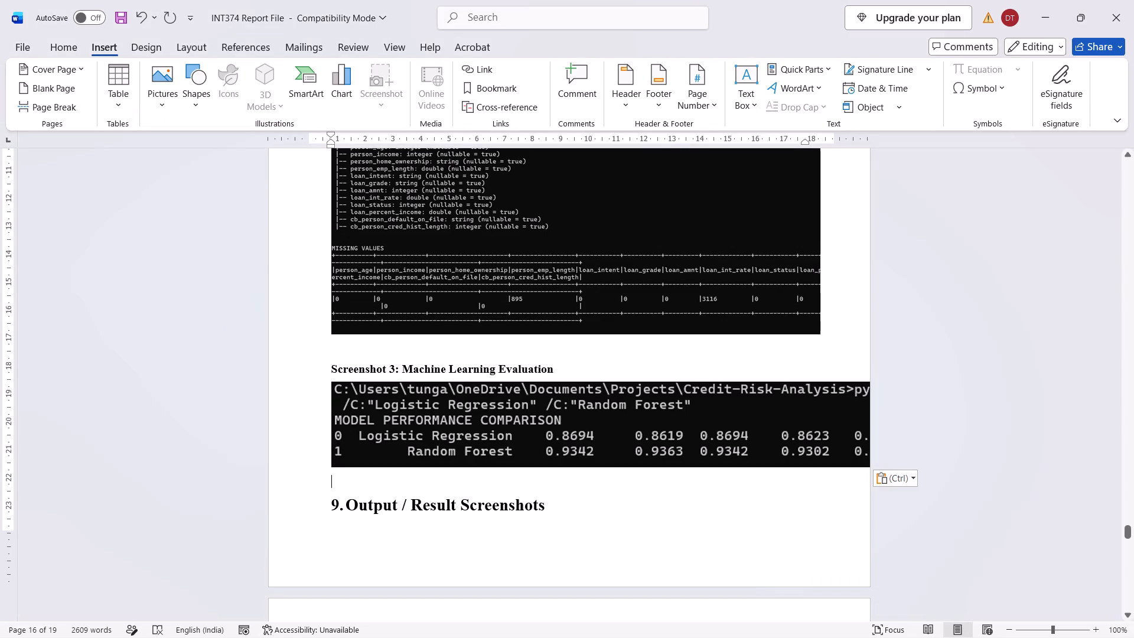
Resize the pasted model performance comparison picture proportionally so it fits on the page, slightly wider than the text column.
click(348, 455)
drag(335, 466, 386, 456)
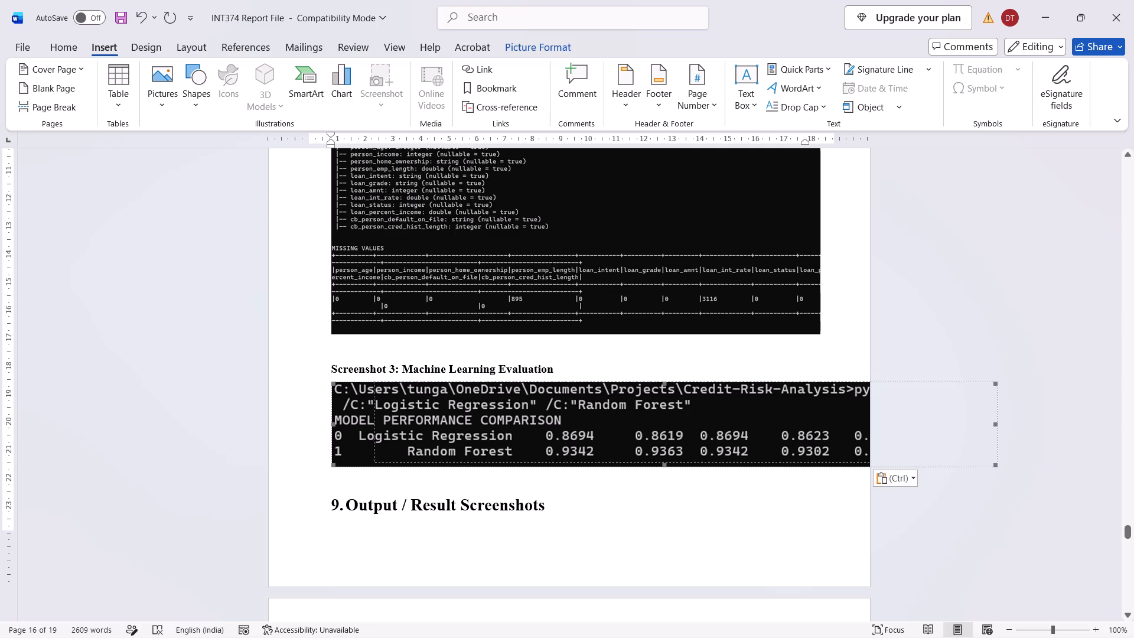
drag(386, 456, 527, 432)
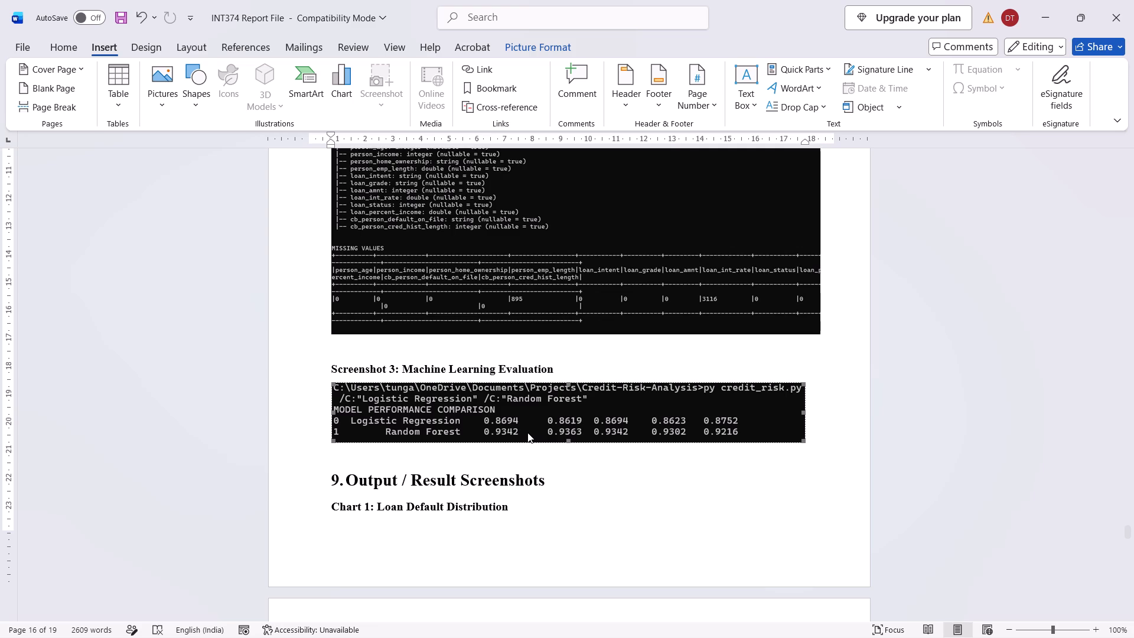
click(556, 400)
drag(801, 440, 806, 454)
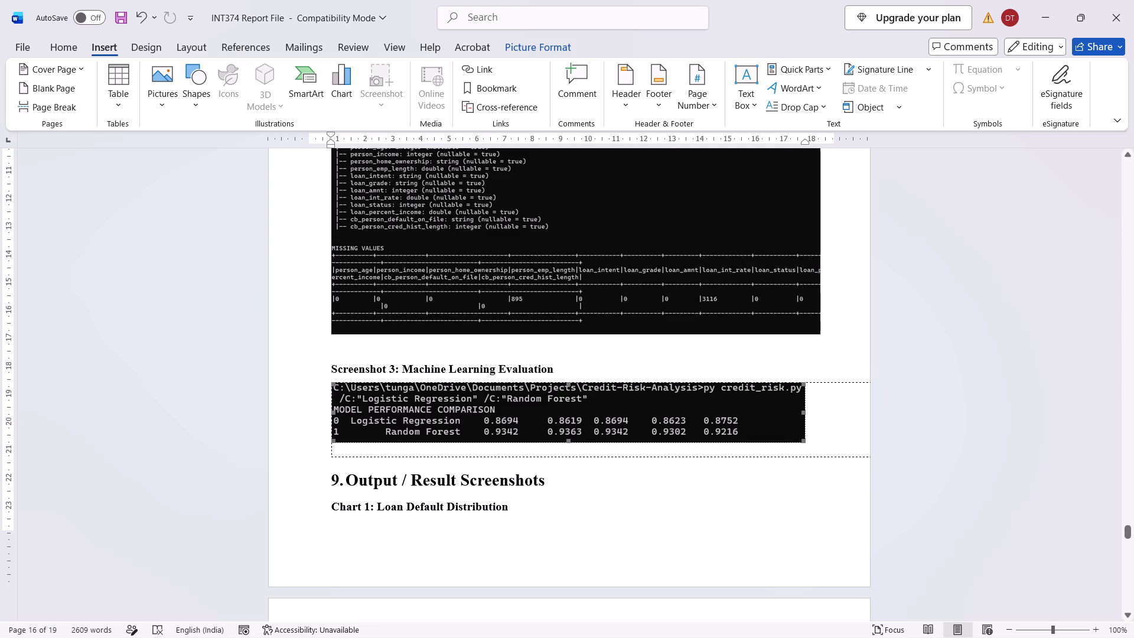
drag(806, 454, 793, 444)
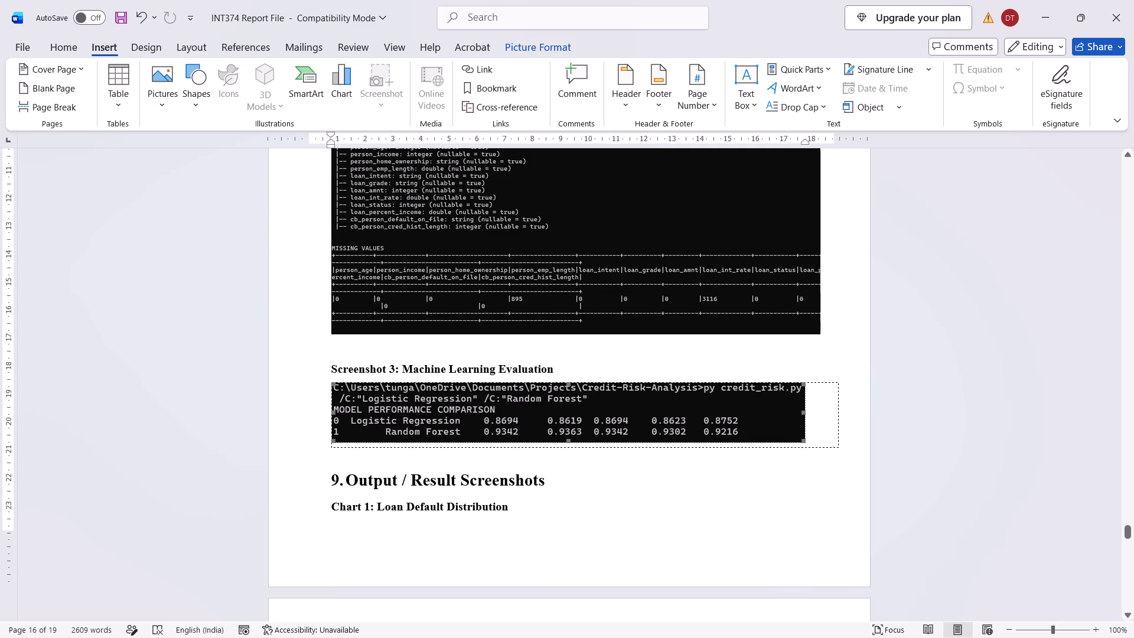
drag(793, 444, 797, 441)
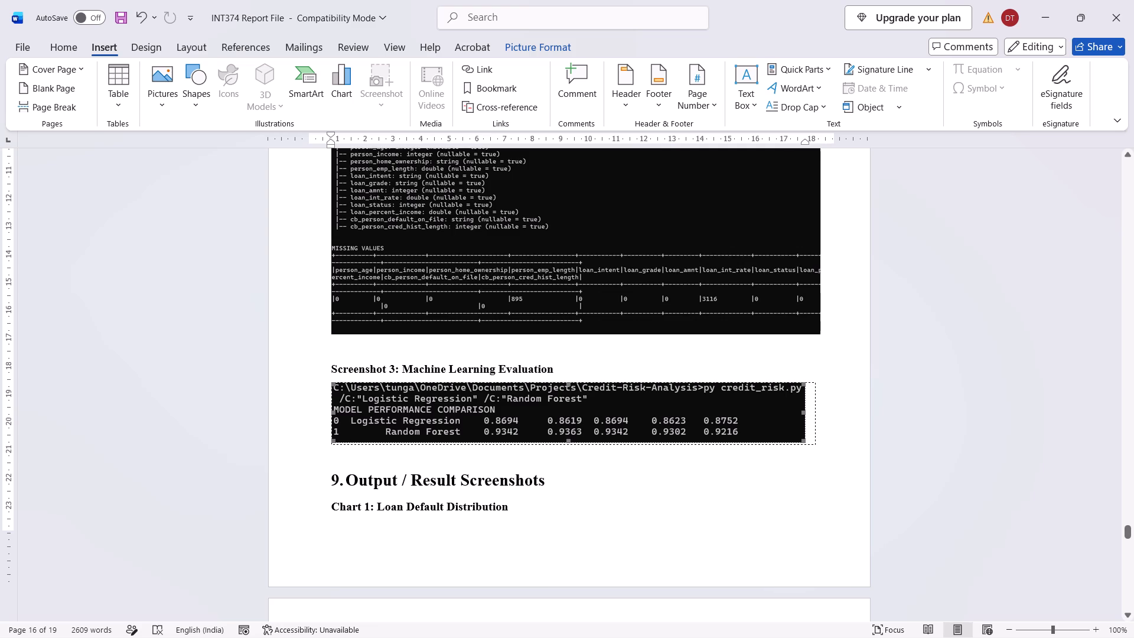
drag(797, 441, 787, 443)
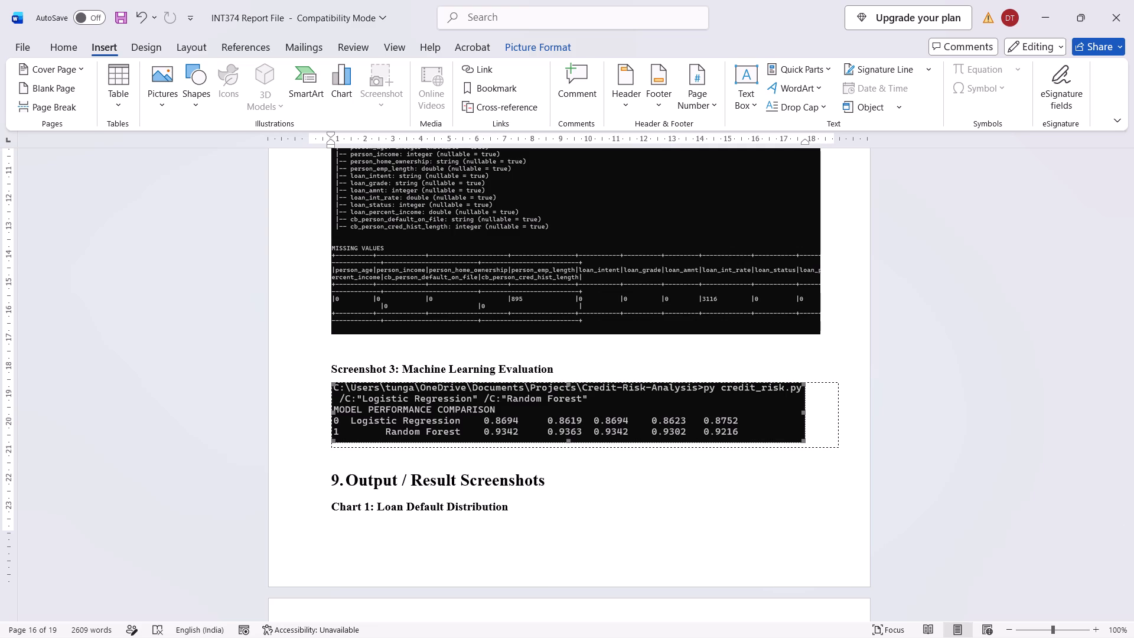
drag(787, 443, 781, 441)
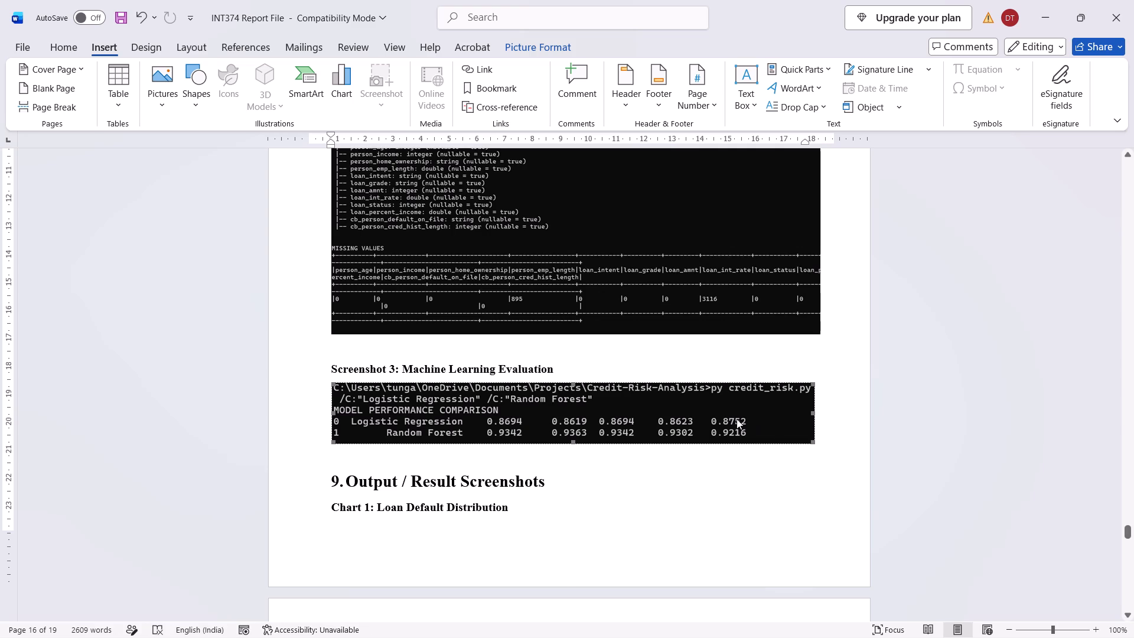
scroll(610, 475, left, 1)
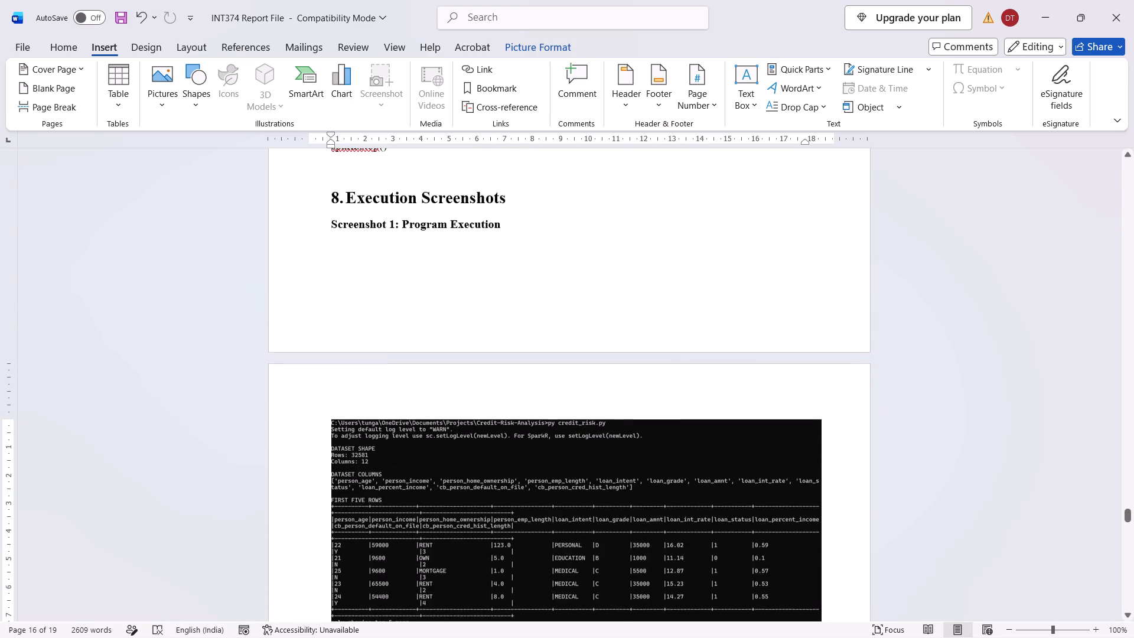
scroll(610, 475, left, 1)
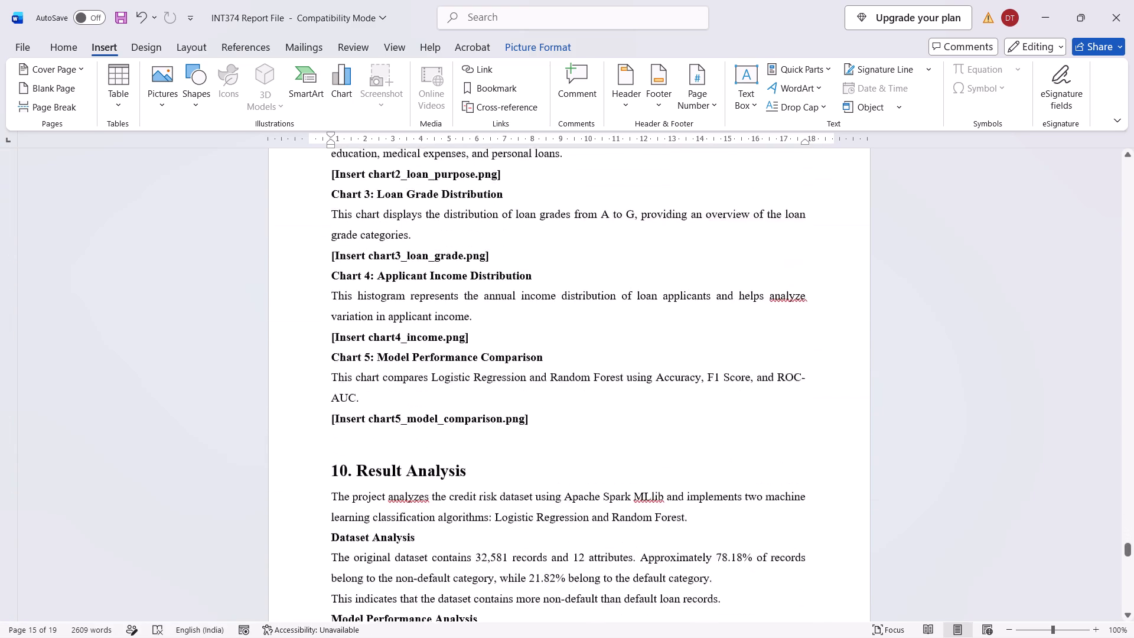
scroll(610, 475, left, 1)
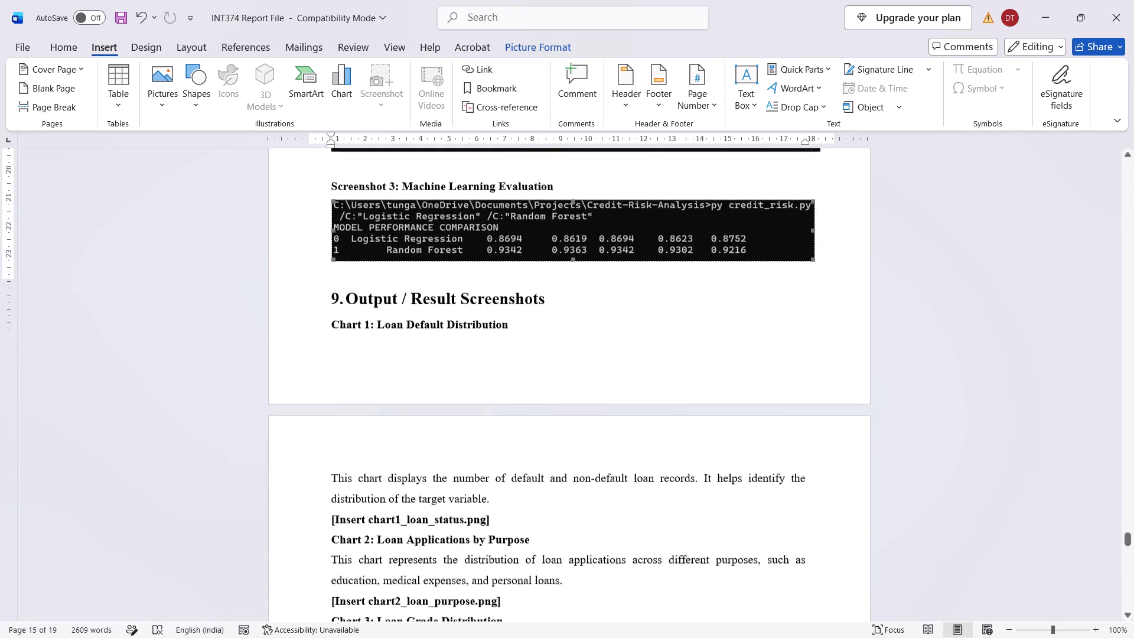
scroll(610, 475, left, 2)
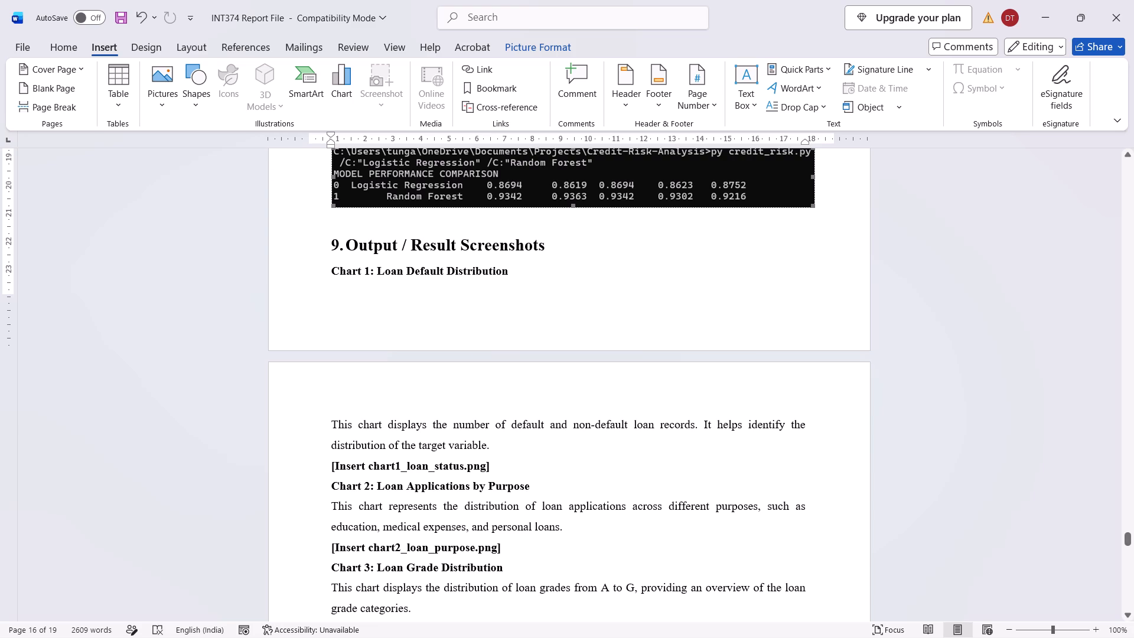
drag(331, 274, 633, 637)
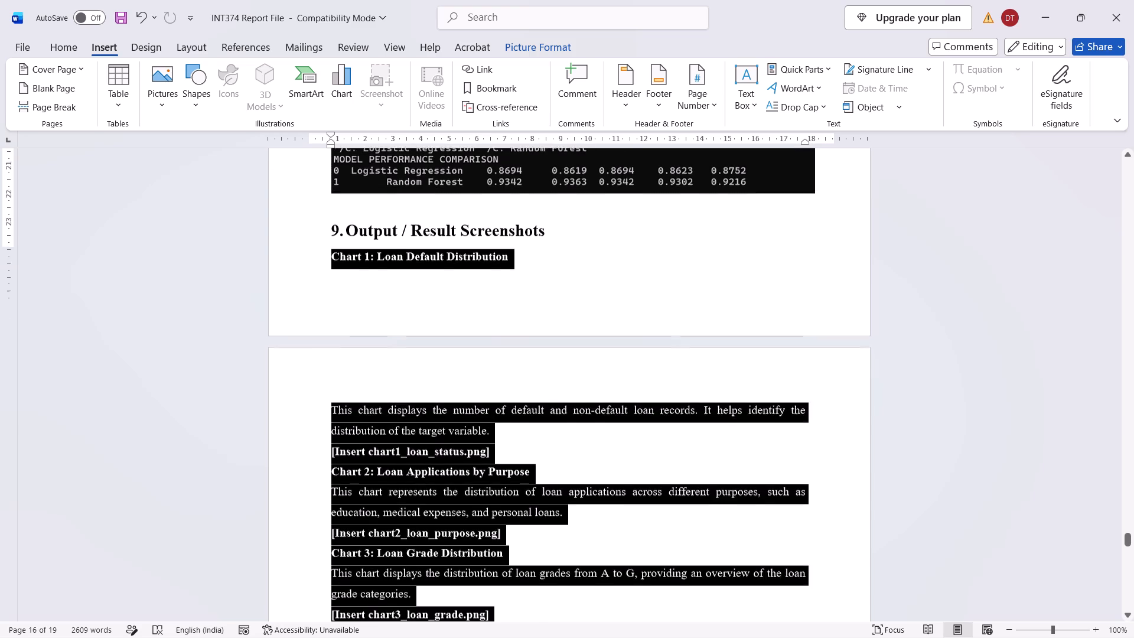
drag(633, 637, 552, 348)
key(ctrl+c)
key(ctrl+c)
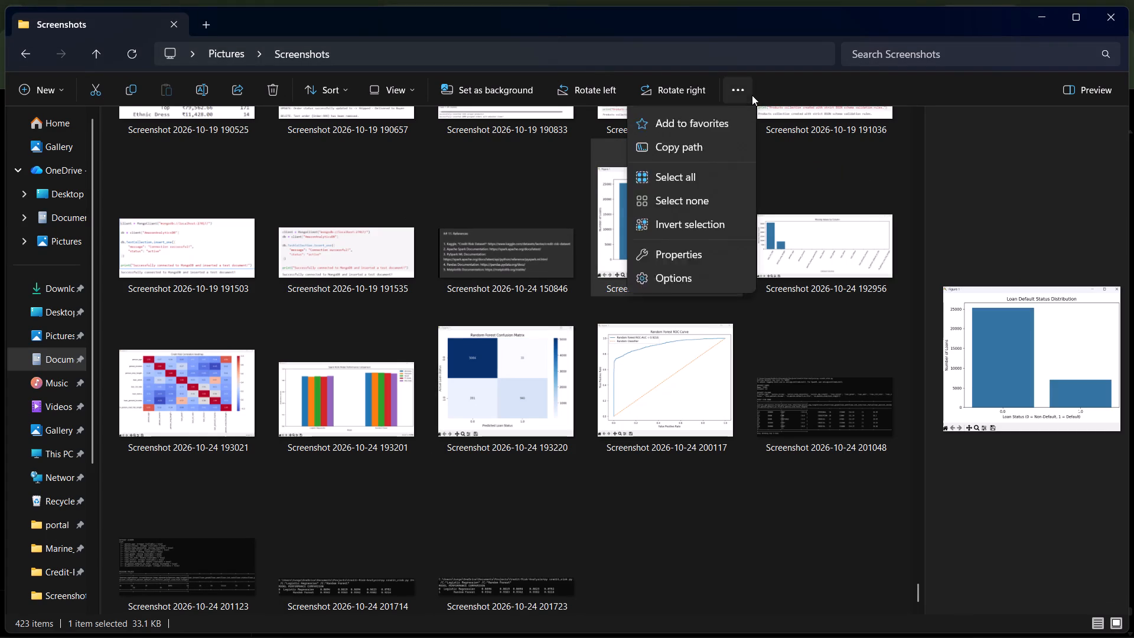
double_click(614, 190)
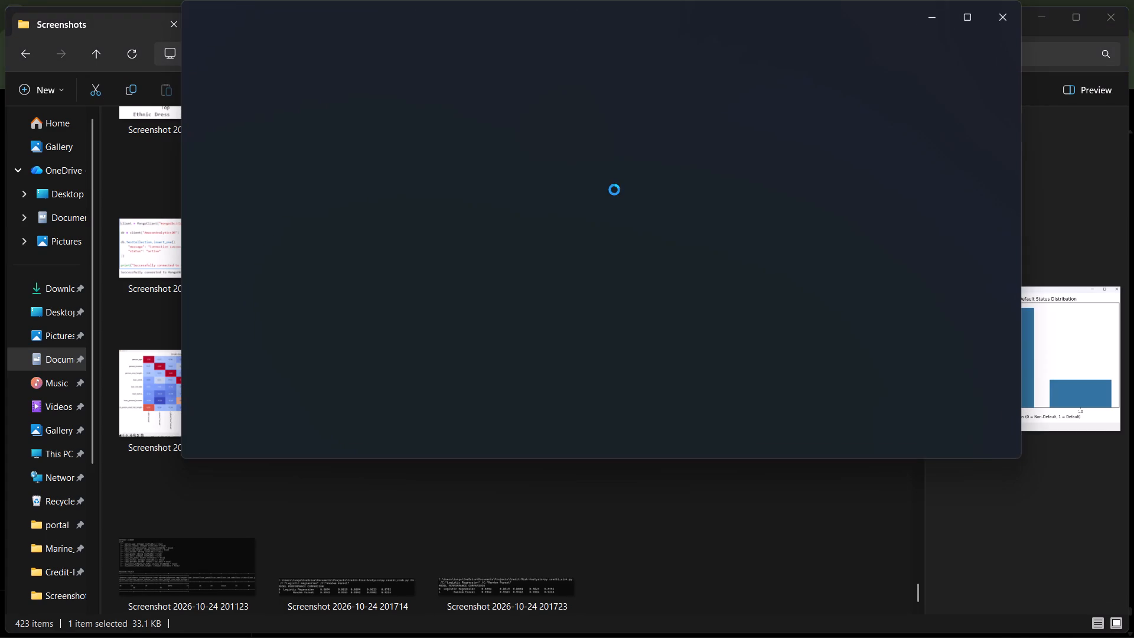
click(388, 14)
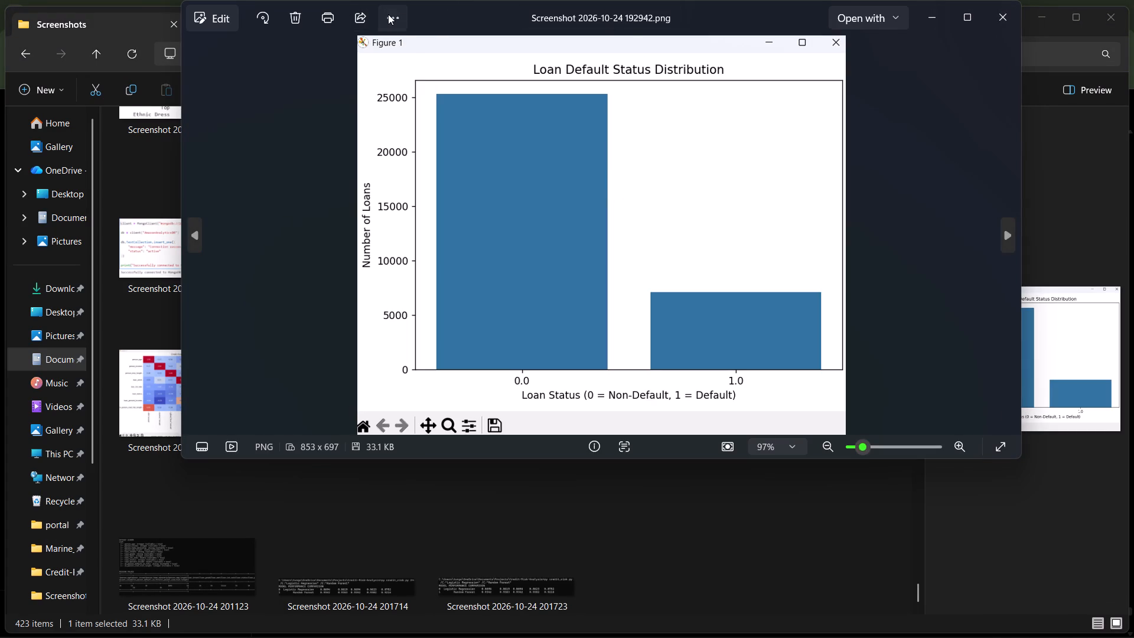
click(386, 73)
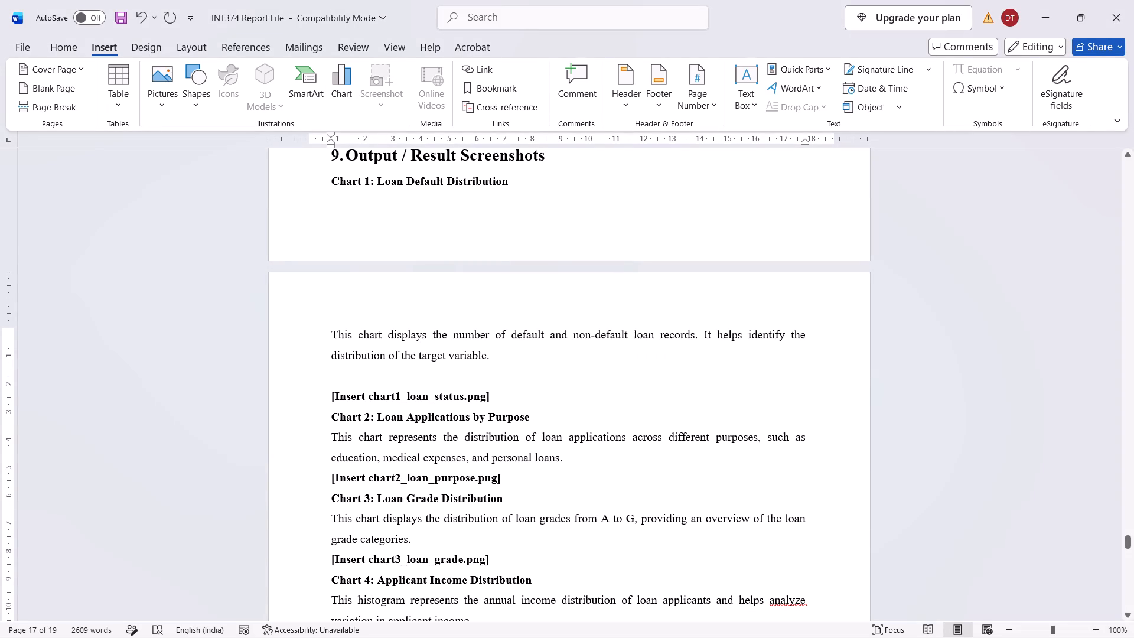
key(ctrl+v)
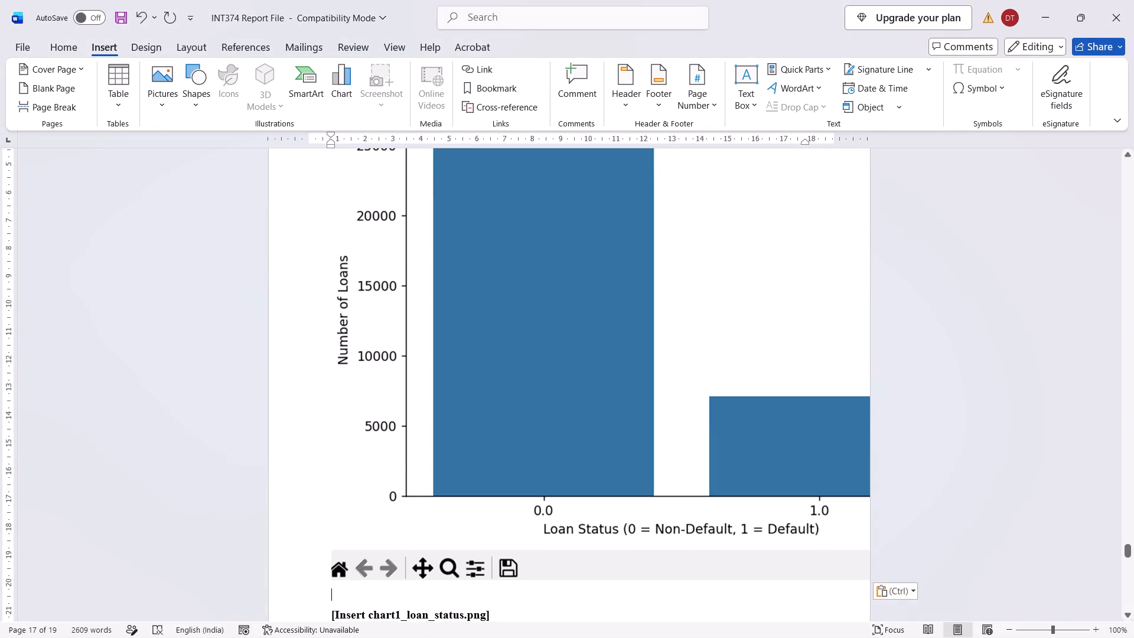
Shrink the pasted Loan Default Status Distribution picture proportionally to about 10 cm wide.
click(400, 472)
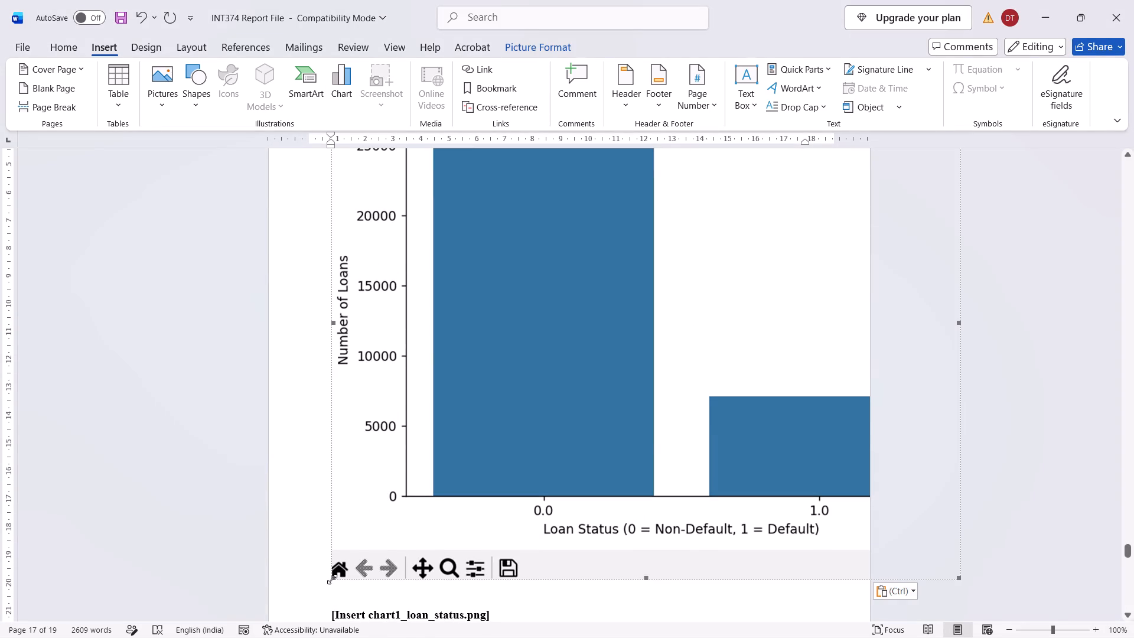
drag(332, 579, 682, 258)
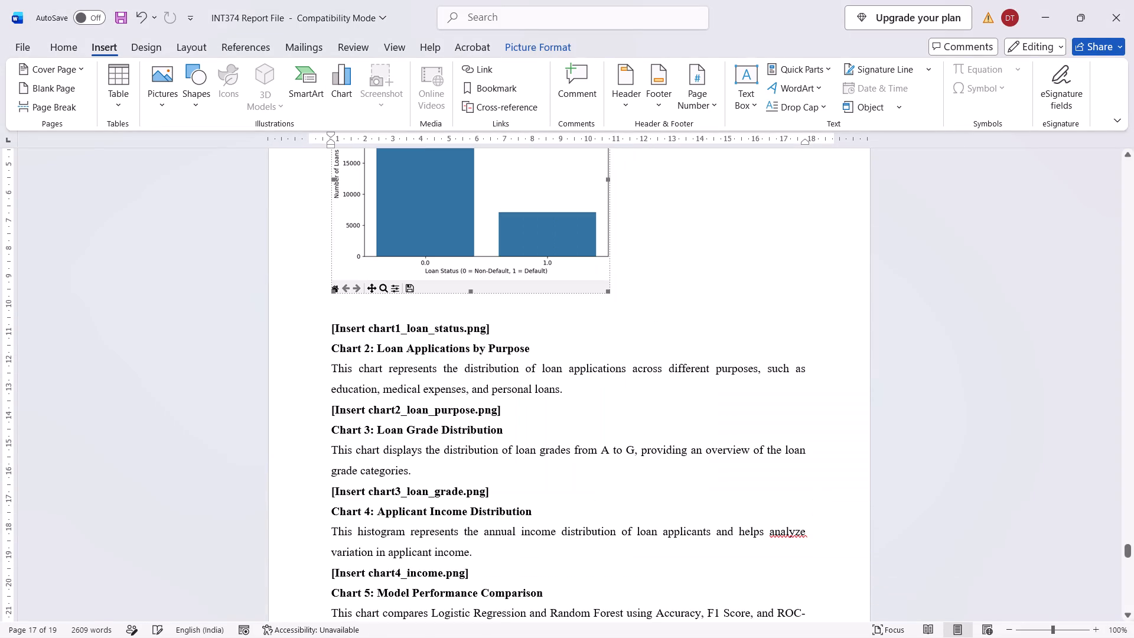
drag(575, 244, 640, 259)
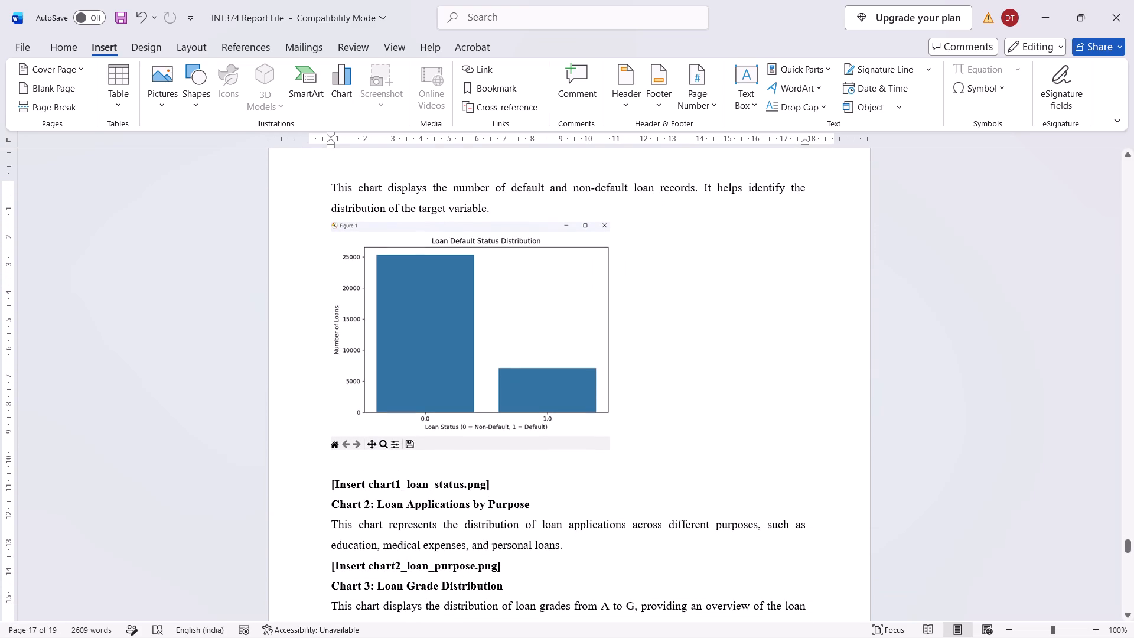
Delete the [Insert chart1_loan_status.png] placeholder and the blank line above it.
drag(518, 487, 384, 459)
key(BackSpace)
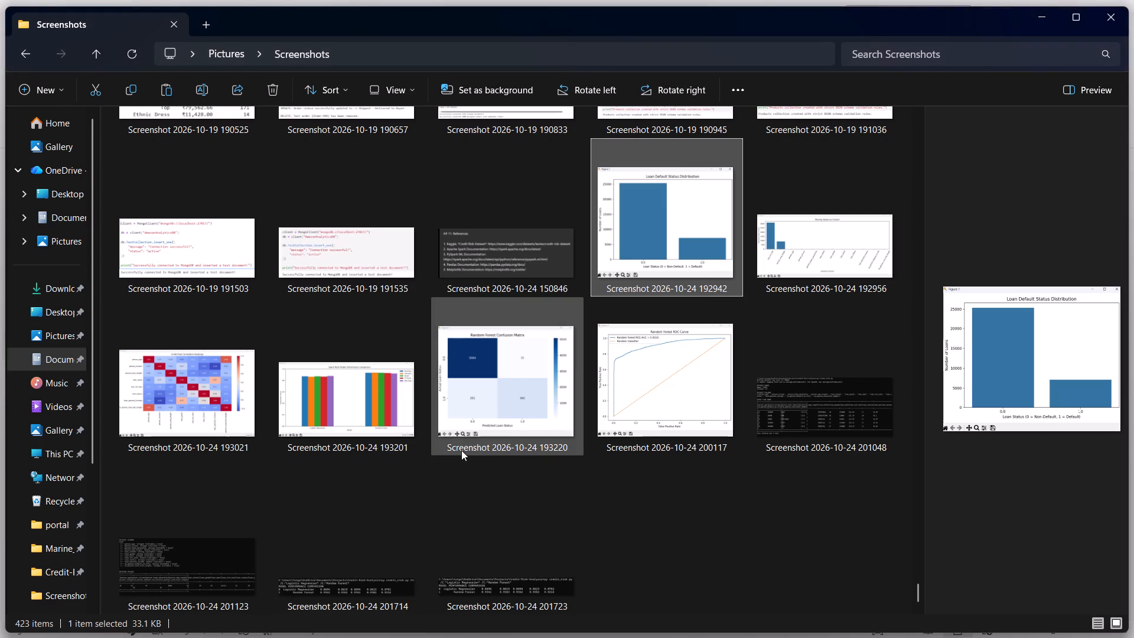
double_click(807, 209)
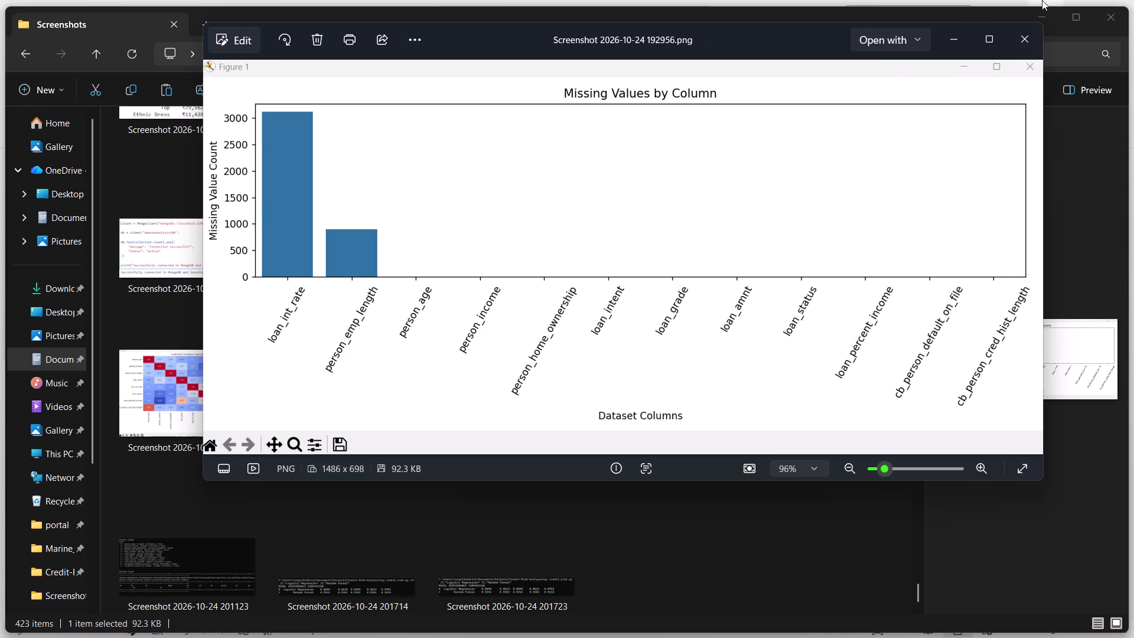
click(1035, 41)
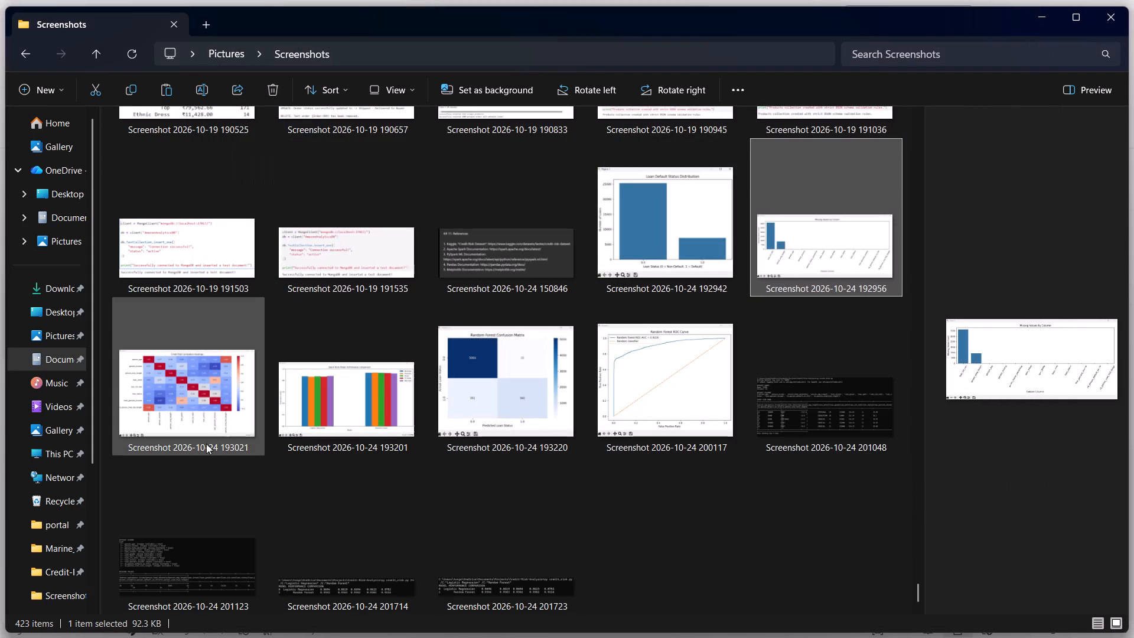
double_click(115, 447)
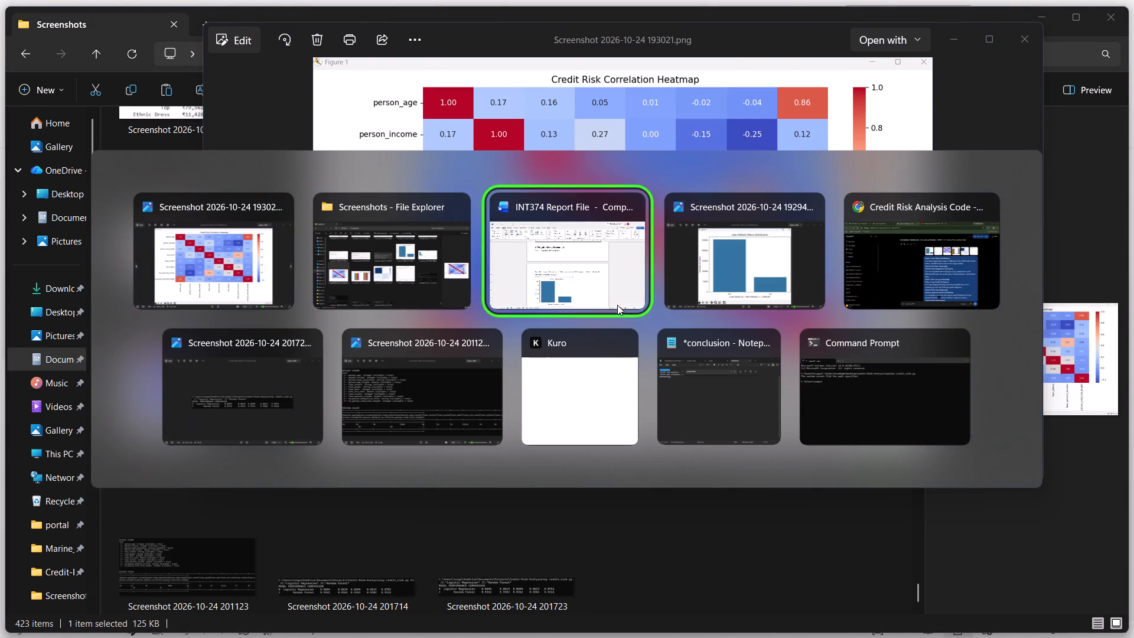
scroll(617, 305, down, 2)
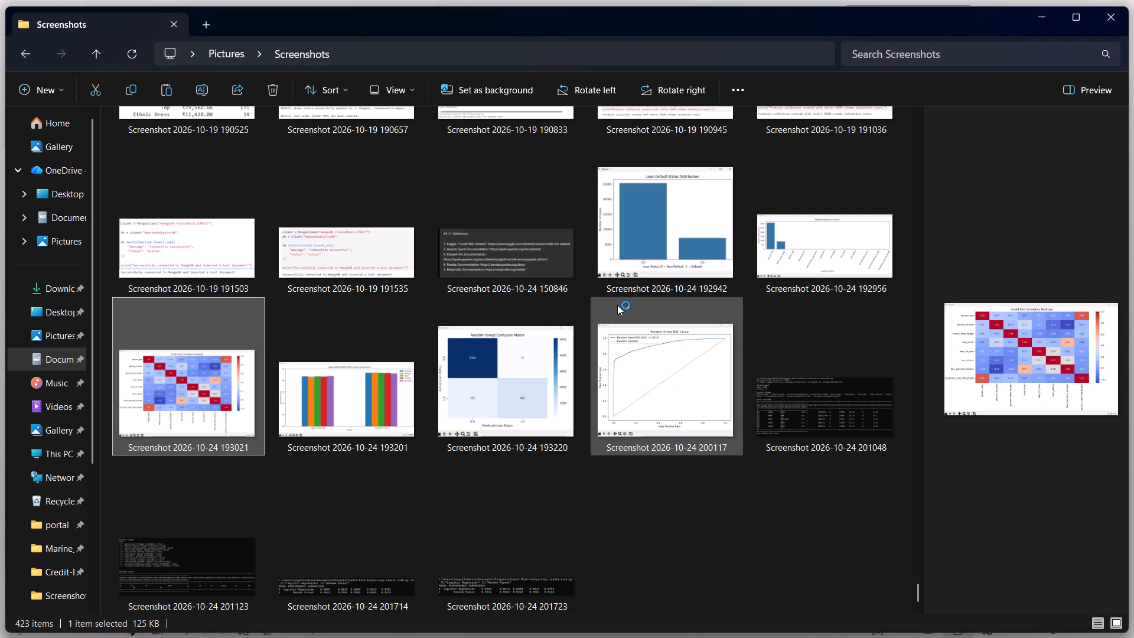
drag(617, 305, 484, 357)
drag(580, 366, 605, 369)
double_click(605, 369)
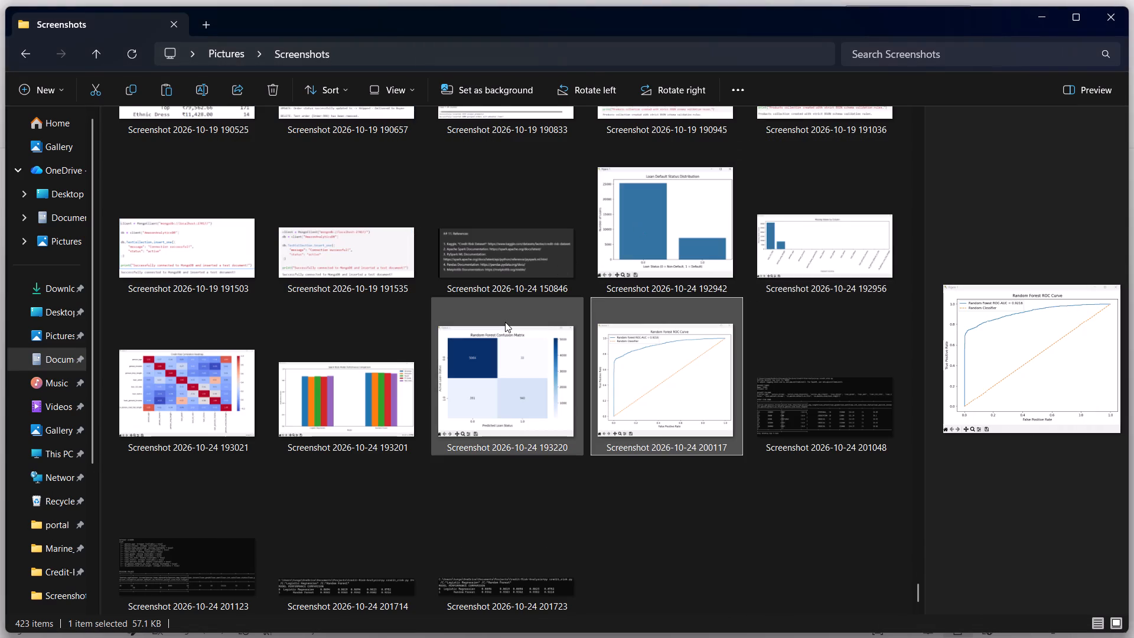
double_click(505, 322)
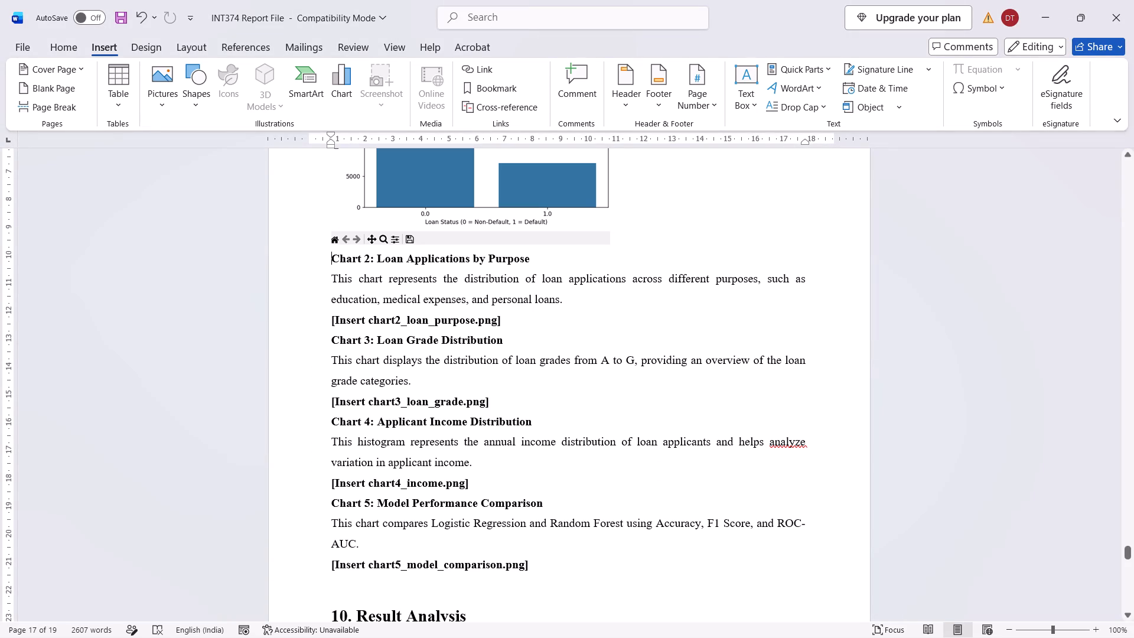
drag(539, 559, 346, 279)
click(346, 279)
click(352, 279)
key(Return)
key(ctrl+v)
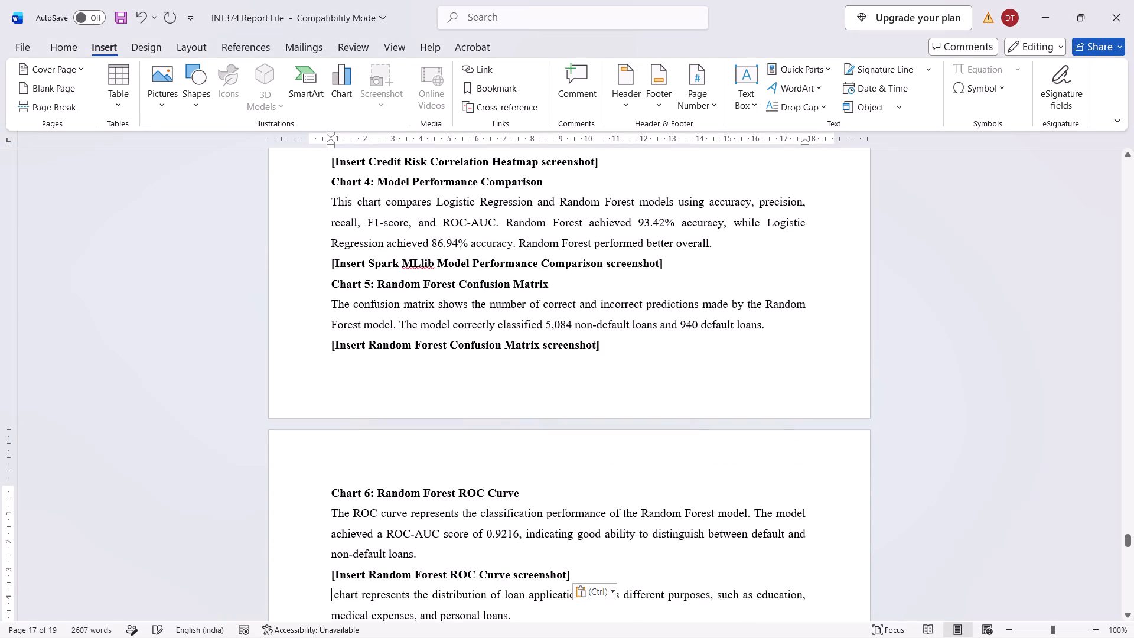
Delete the old heading Chart 2: Loan Applications by Purpose and the stray word "This" above the pasted text.
scroll(403, 289, up, 2)
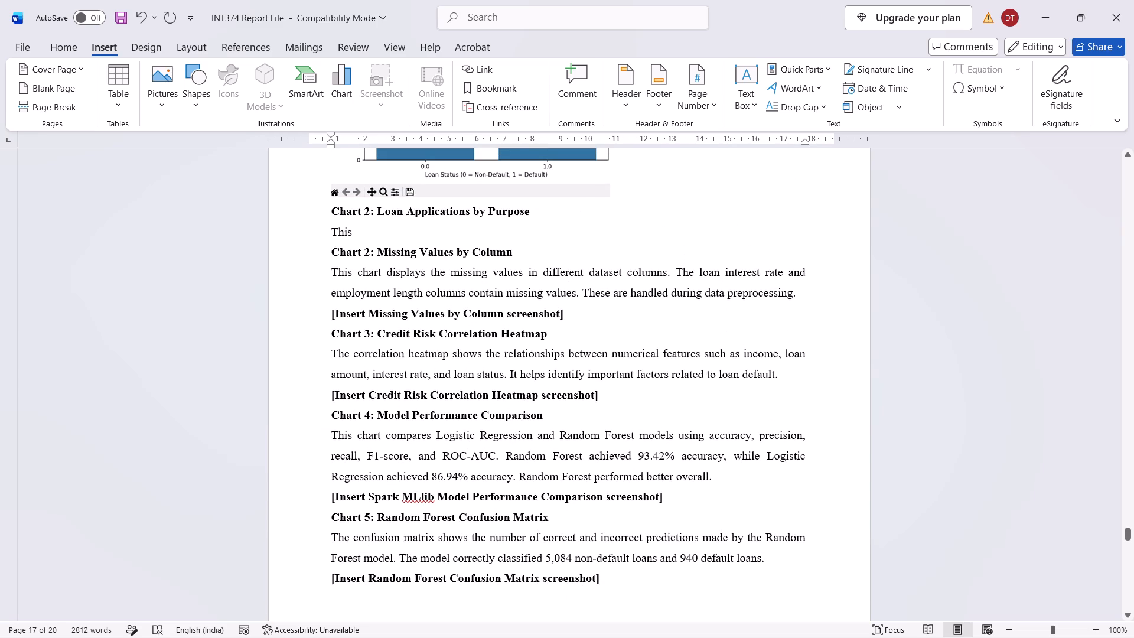
drag(376, 243, 336, 219)
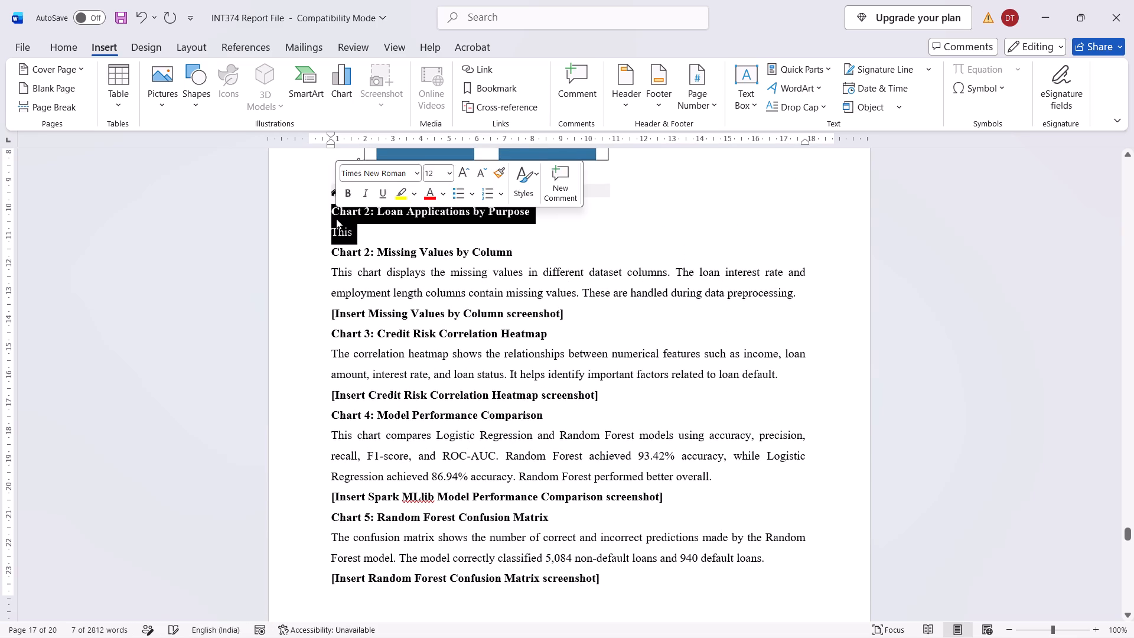
key(BackSpace)
scroll(507, 350, down, 1)
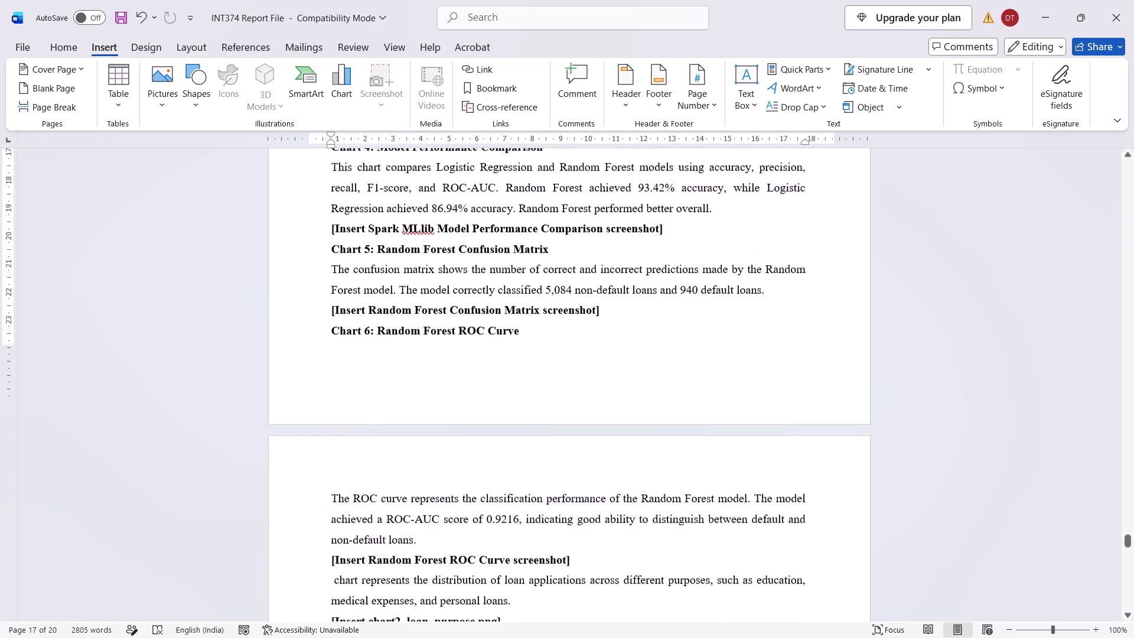
Undo the deletion of the old Chart 2 heading and the paste of the new chart text beneath it.
scroll(507, 350, down, 2)
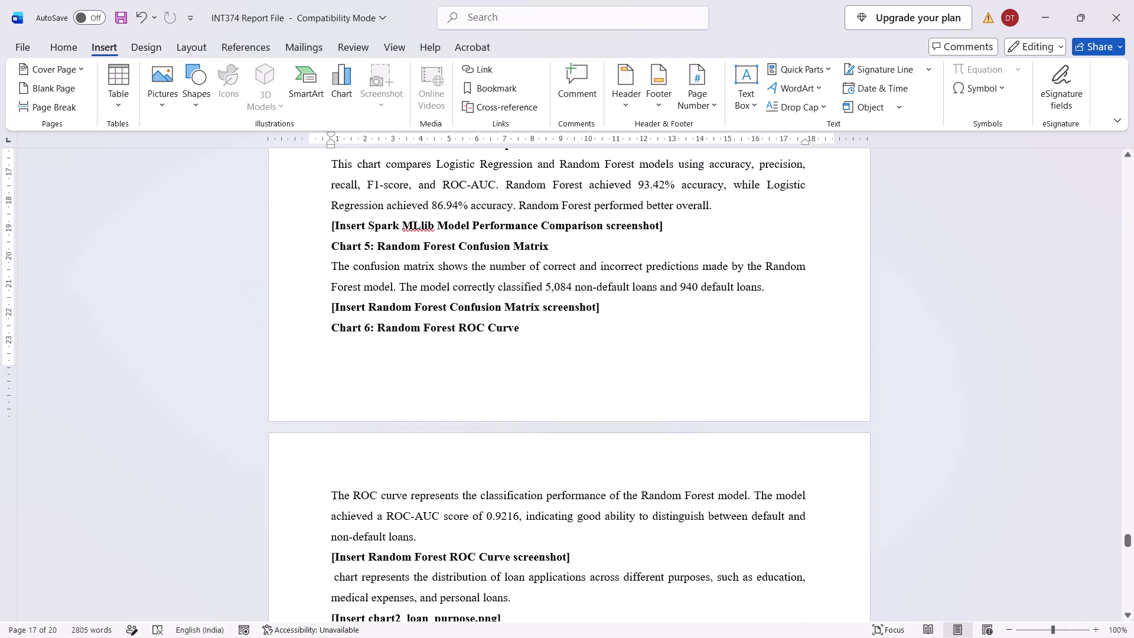
ctrl+click(526, 334)
key(ctrl+z)
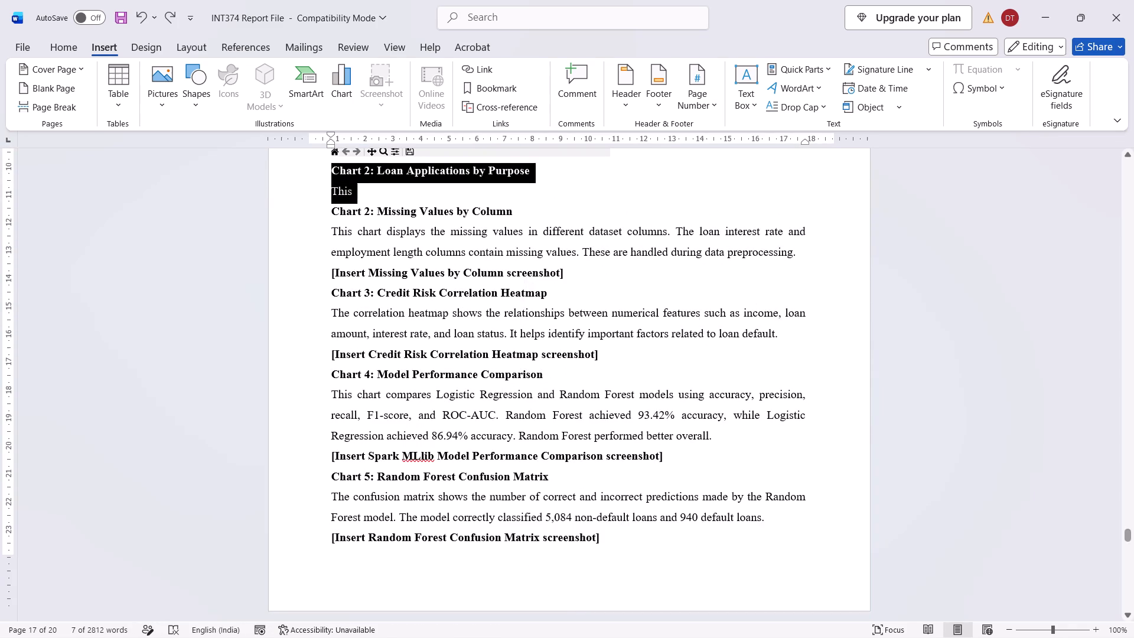
key(ctrl+z)
key(ctrl+z)
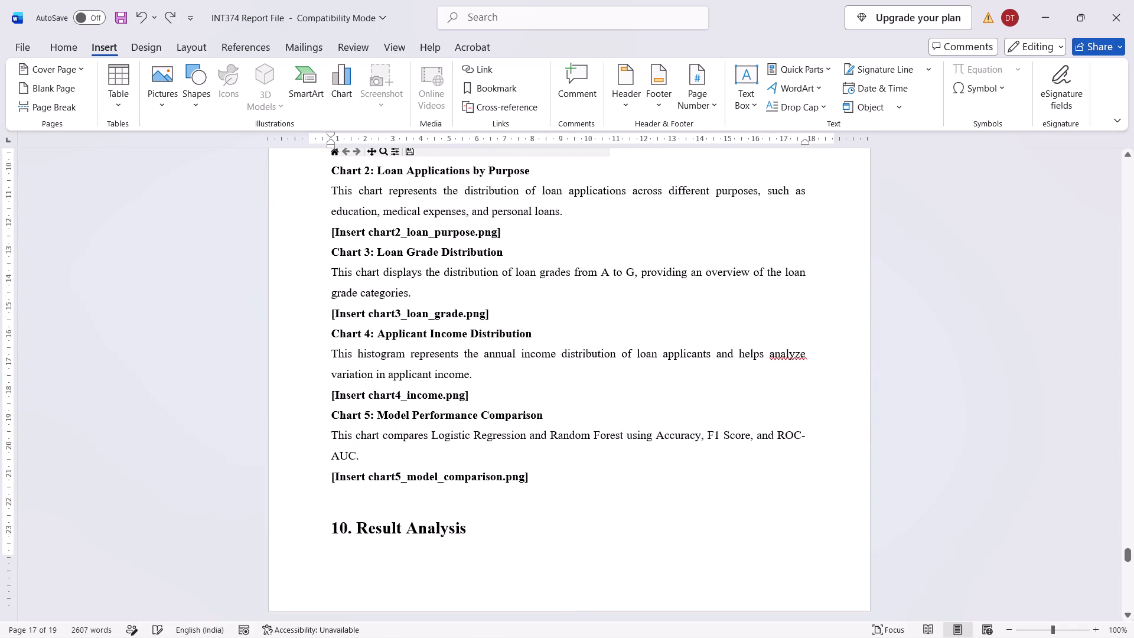
Replace the old caption text from the Chart 2 description through [Insert chart5_model_comparison.png] with the copied ChatGPT chart text.
drag(558, 477, 366, 170)
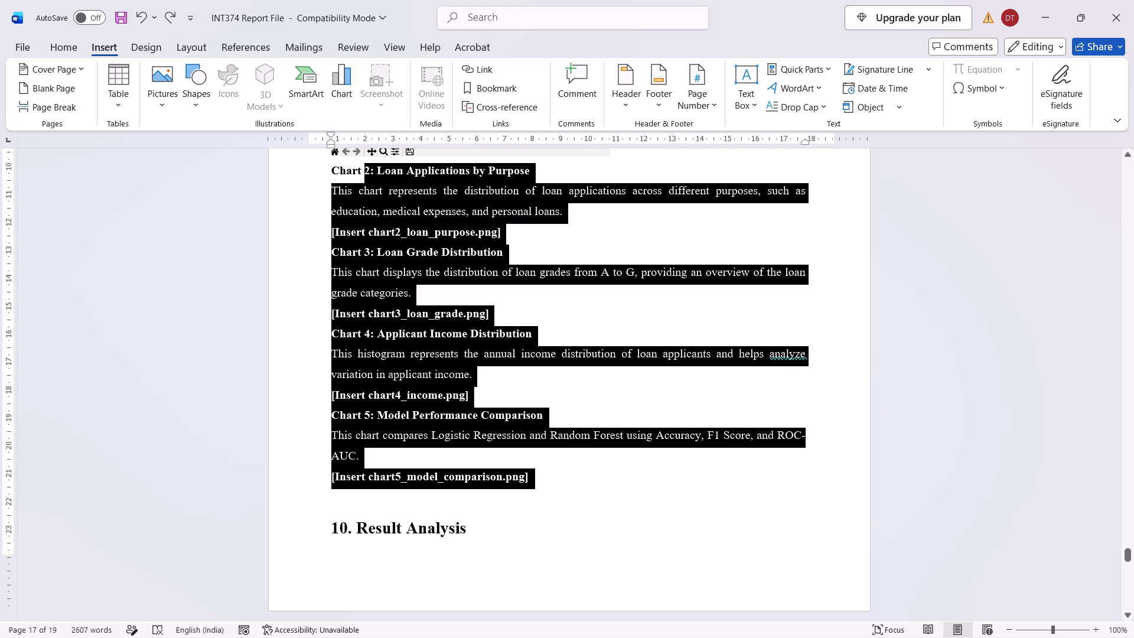
drag(366, 170, 361, 194)
key(BackSpace)
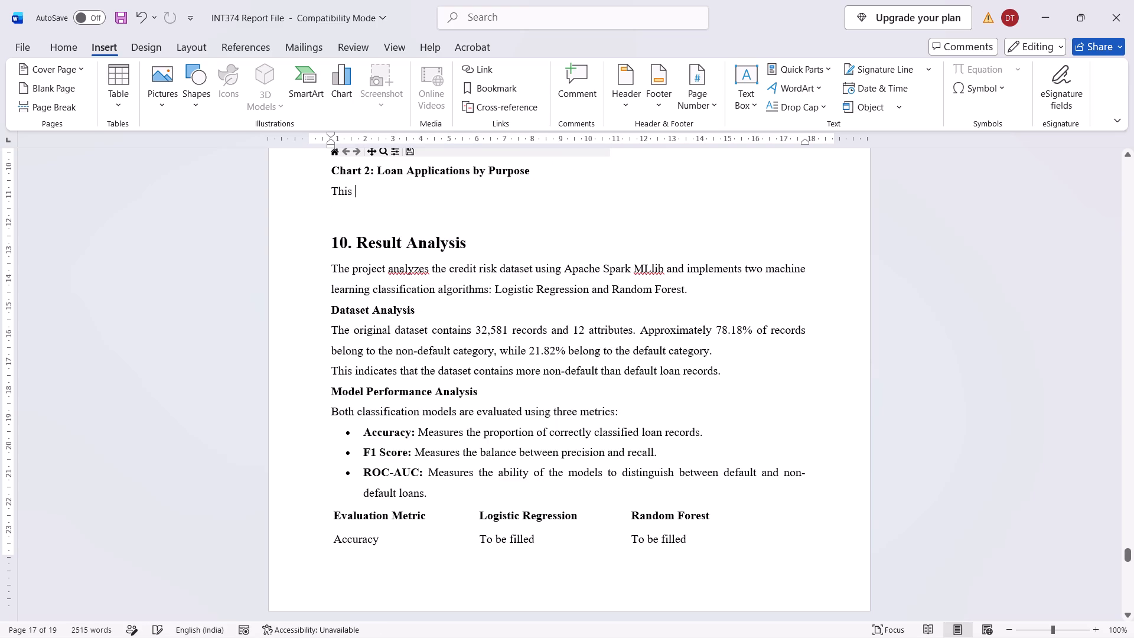
scroll(370, 194, up, 1)
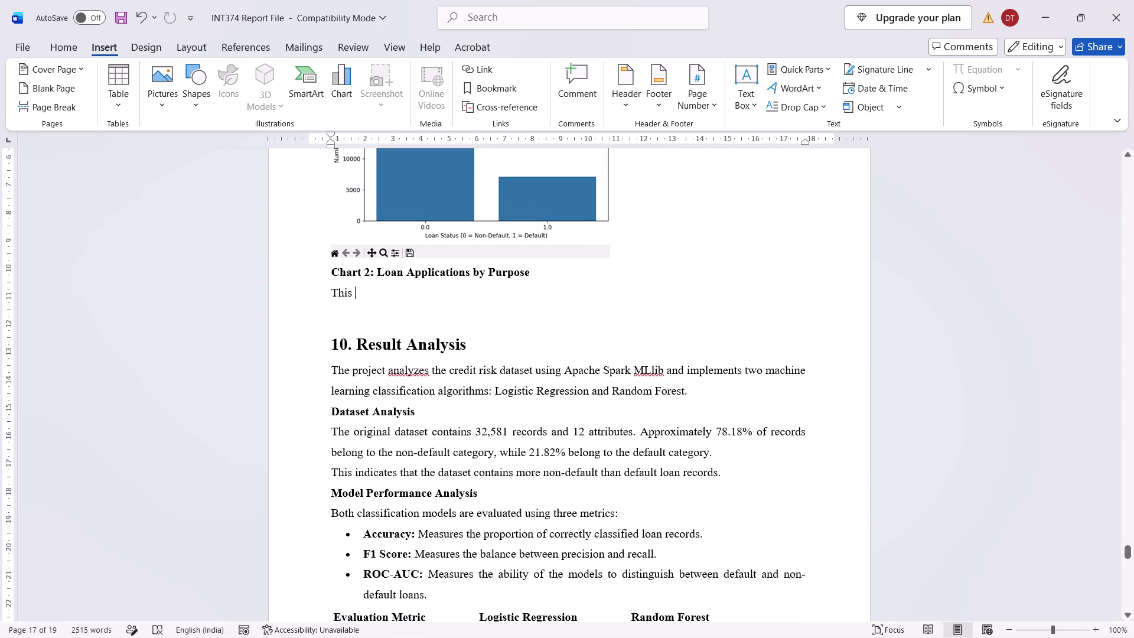
key(ctrl+v)
scroll(370, 196, up, 1)
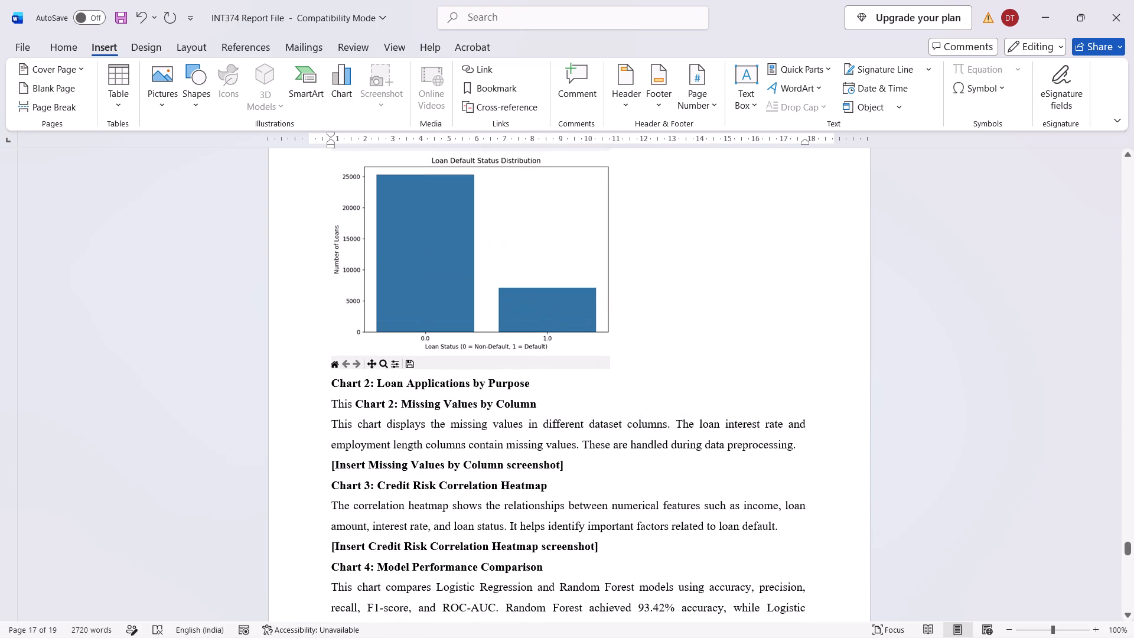
Delete the stray word "This" and the old heading Chart 2: Loan Applications by Purpose above the pasted text.
click(354, 395)
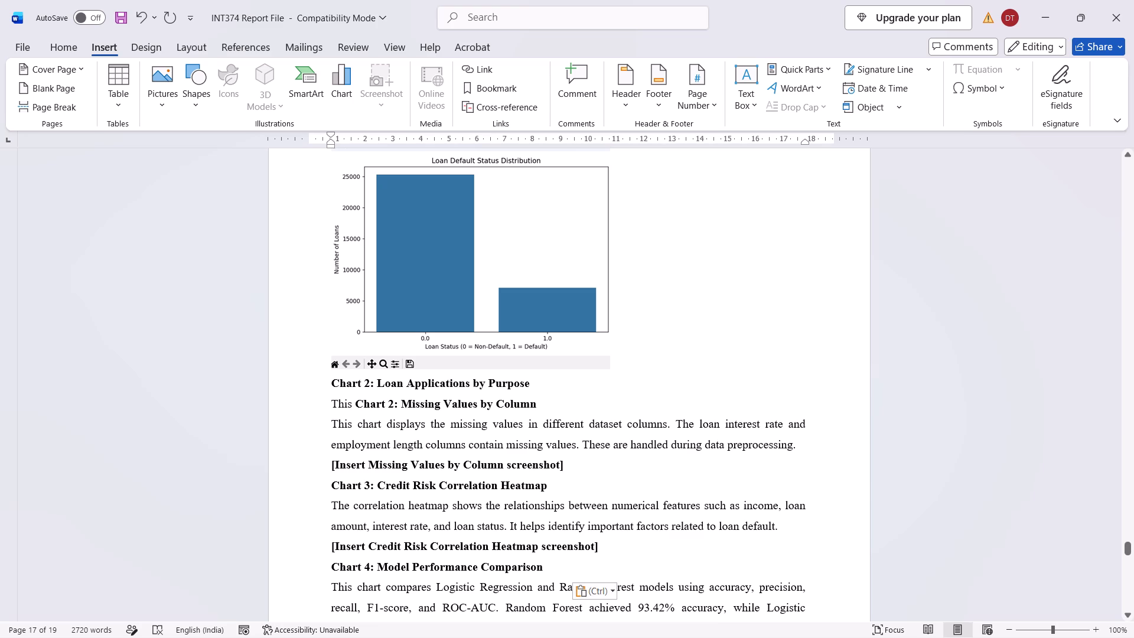
key(Down)
key(BackSpace)
key(BackSpace)
key(BackSpace)
key(BackSpace)
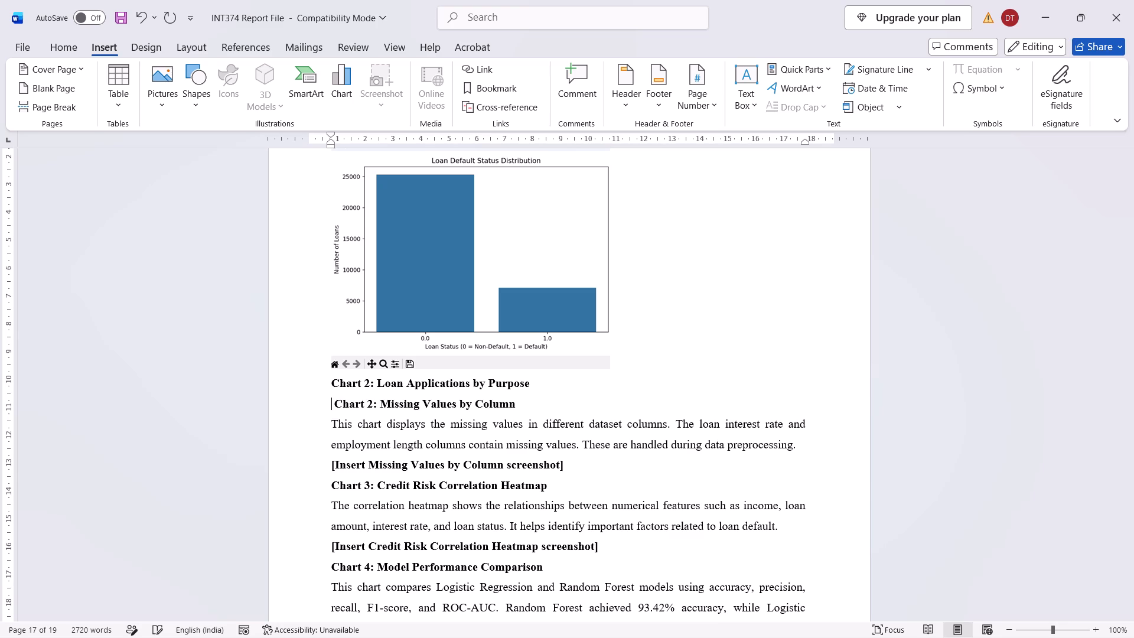
drag(533, 382, 339, 393)
key(BackSpace)
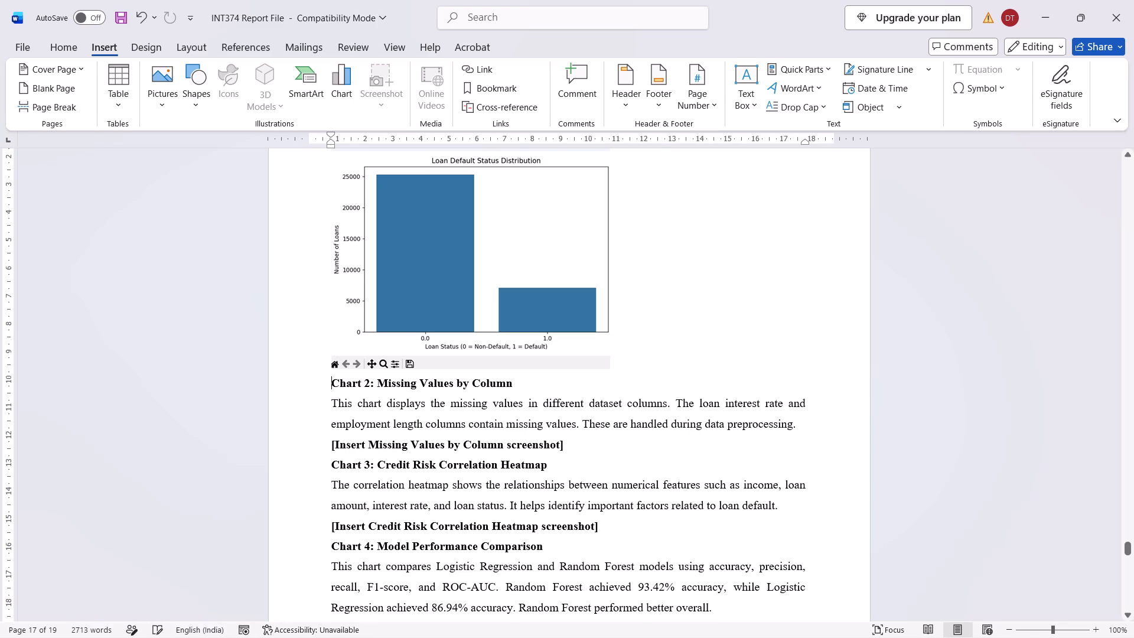
Add a blank line below the Missing Values by Column screenshot placeholder and delete the placeholder text after its opening bracket.
right_click(662, 447)
click(597, 447)
key(Return)
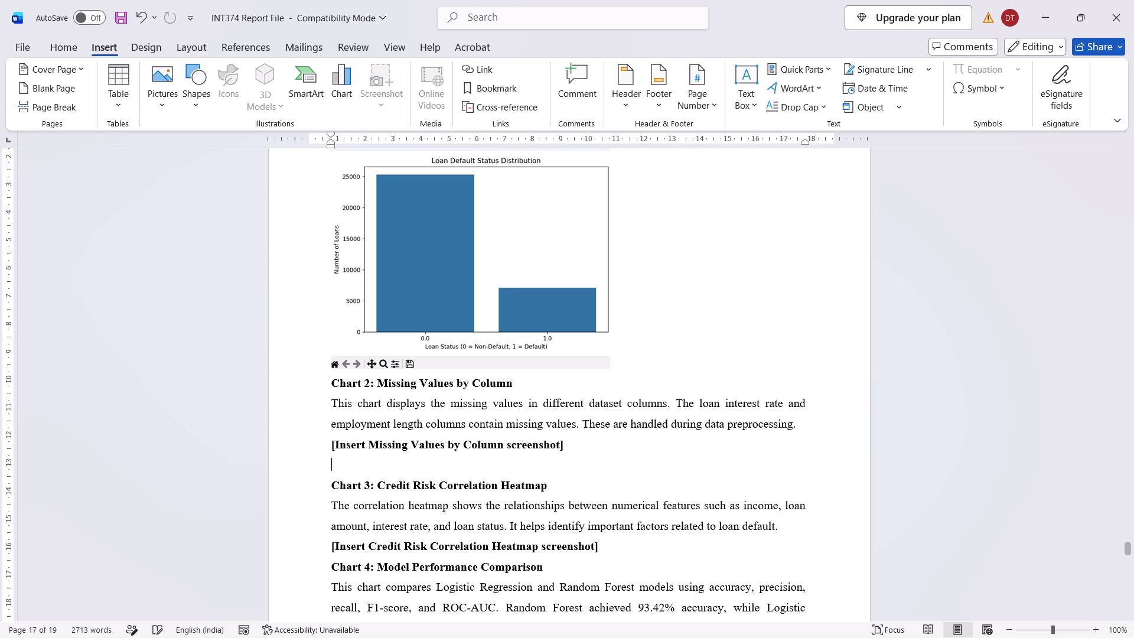
drag(583, 447, 350, 454)
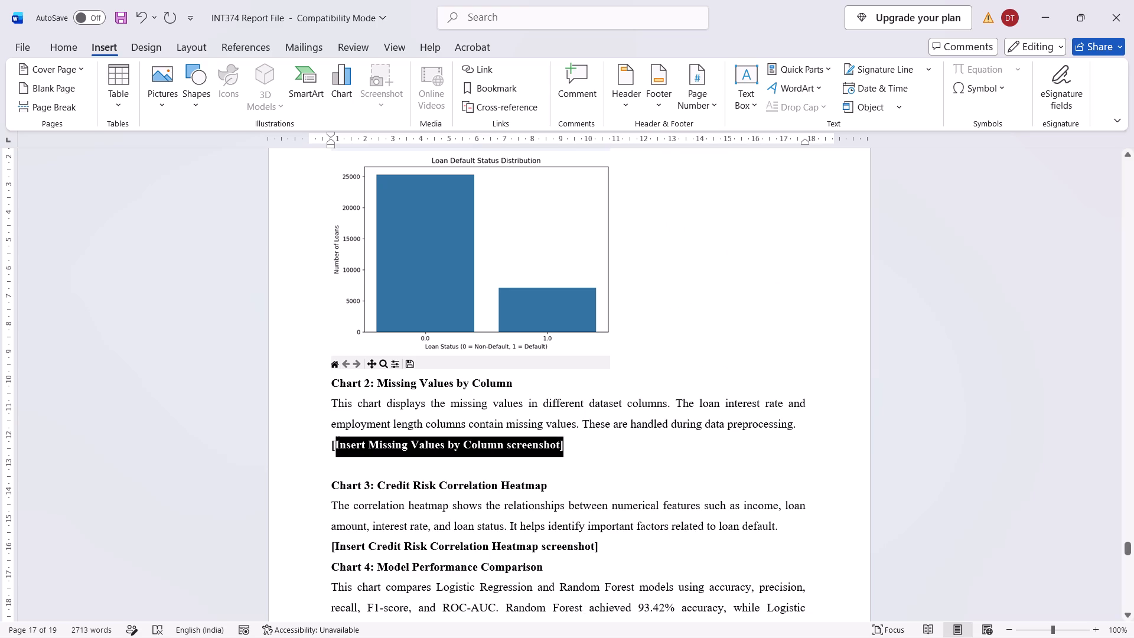
drag(350, 454, 335, 453)
key(BackSpace)
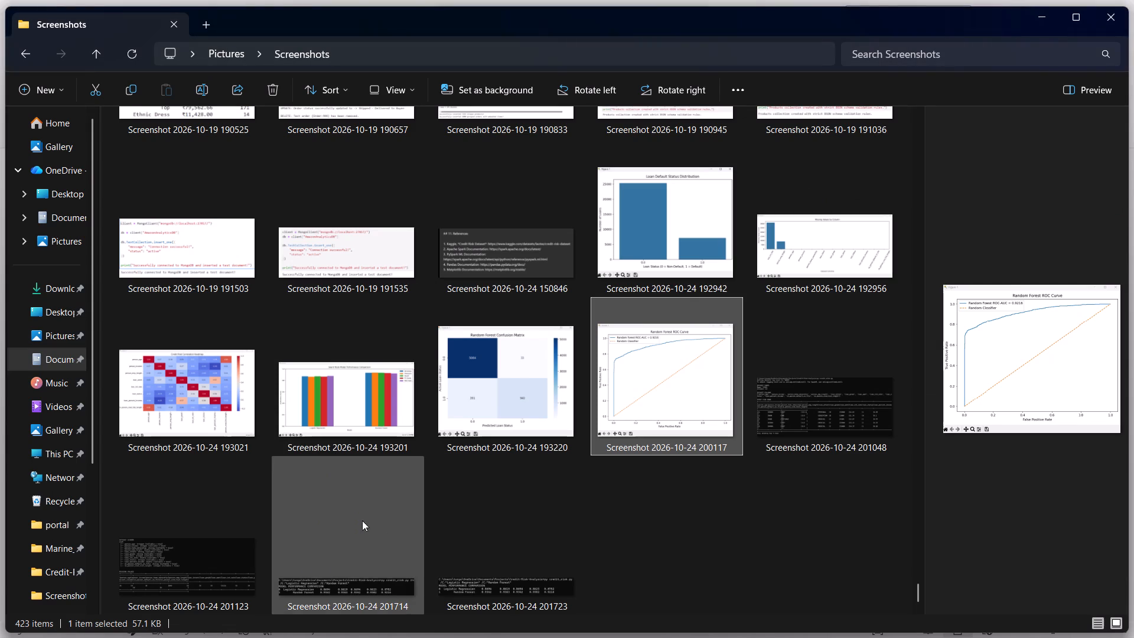
Copy the five chart screenshots from 192956 through 200117 in the Screenshots folder and paste them under the report's Chart 2 description.
click(847, 242)
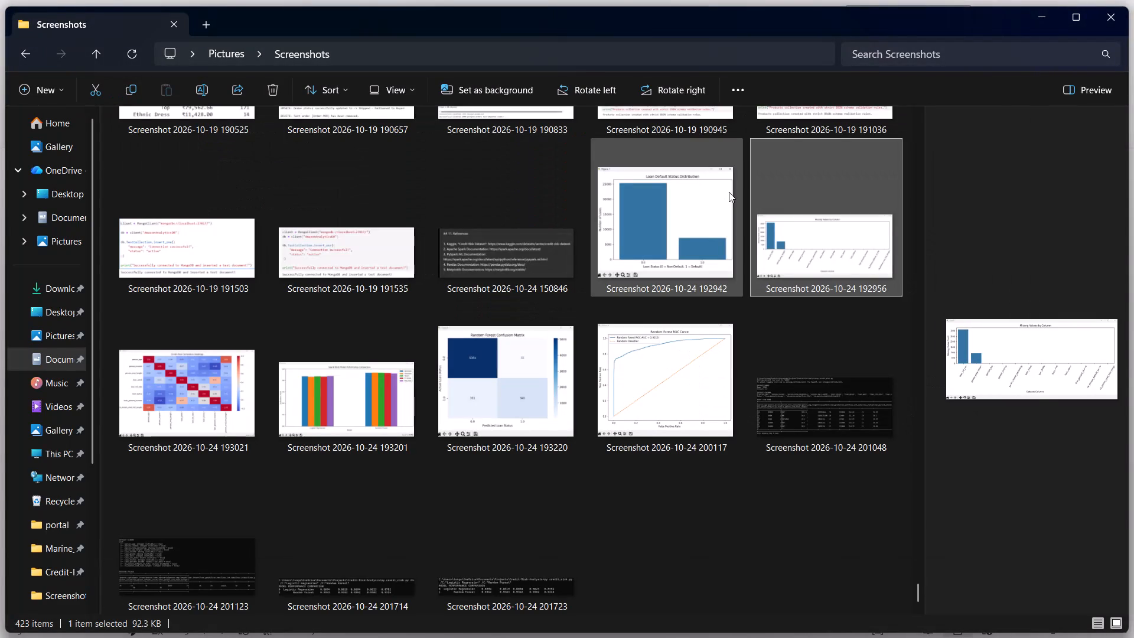
click(787, 209)
ctrl+click(787, 209)
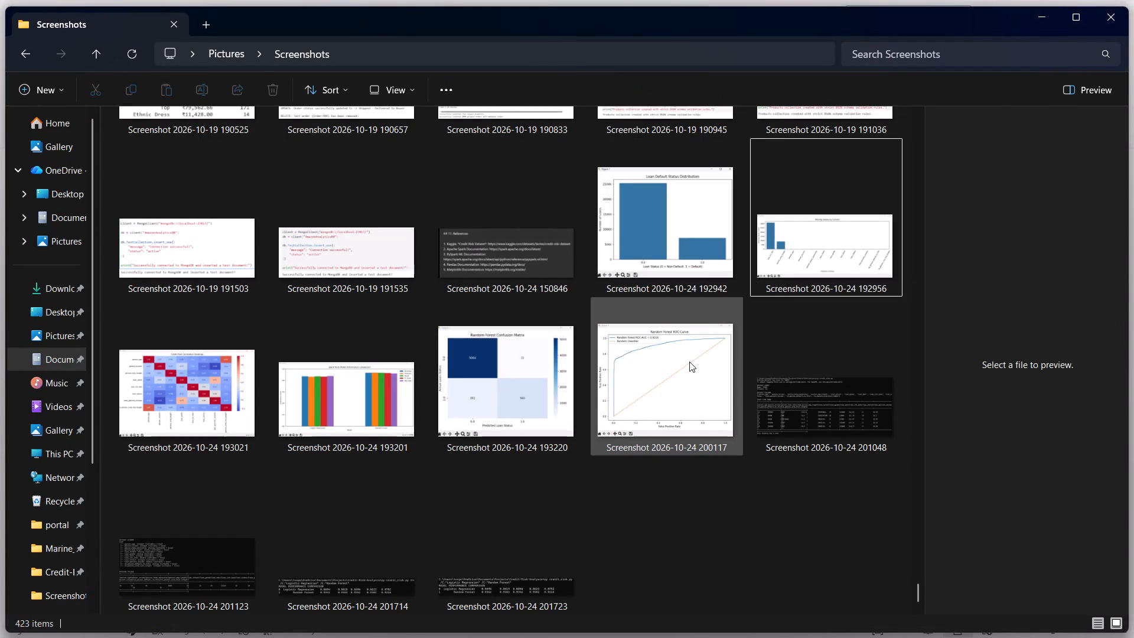
ctrl+click(689, 362)
ctrl+click(775, 282)
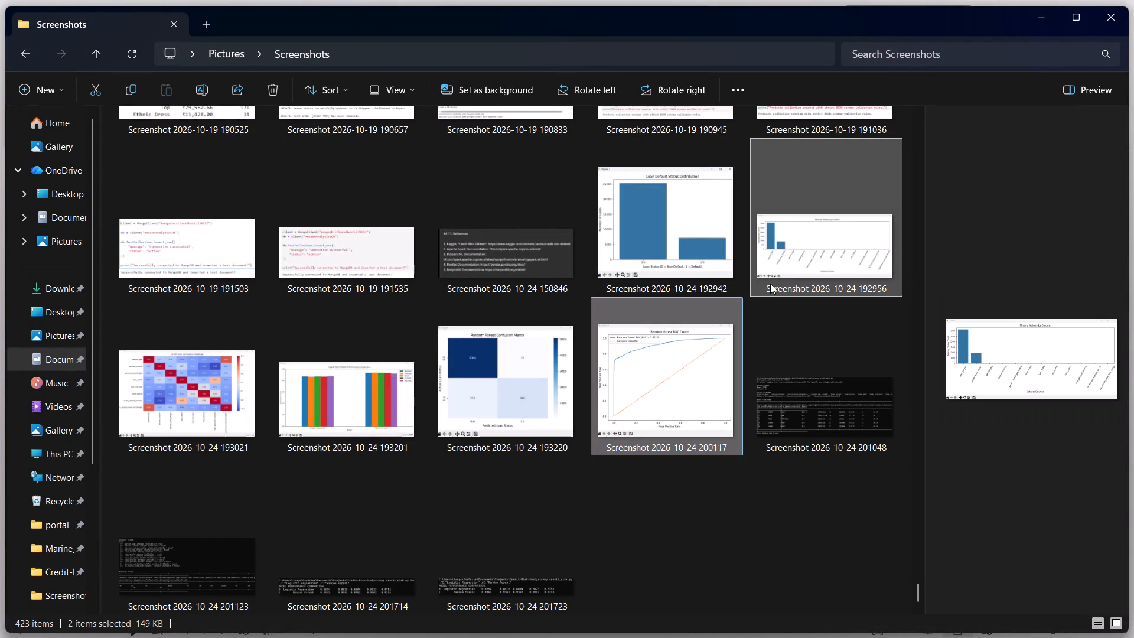
click(686, 357)
ctrl+shift+click(781, 278)
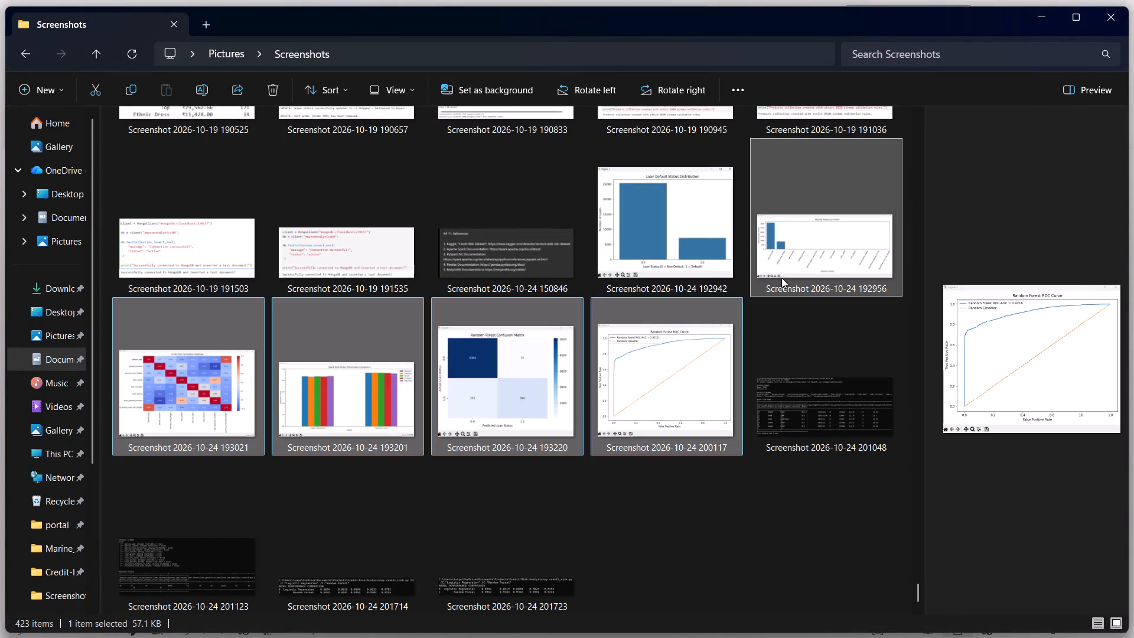
click(139, 97)
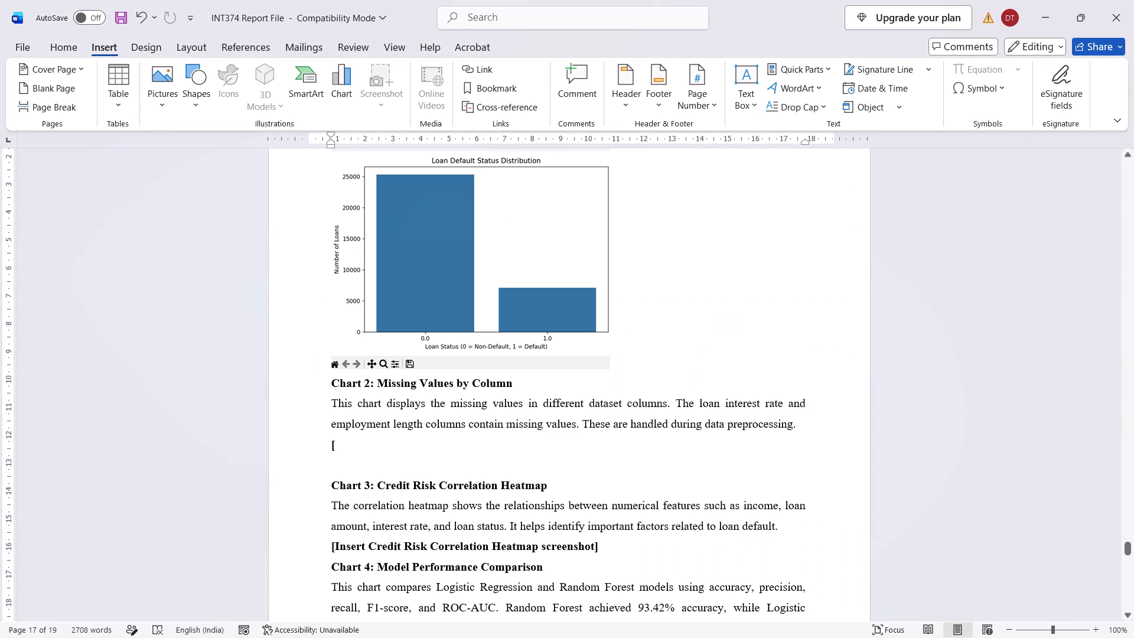
click(358, 458)
key(ctrl+v)
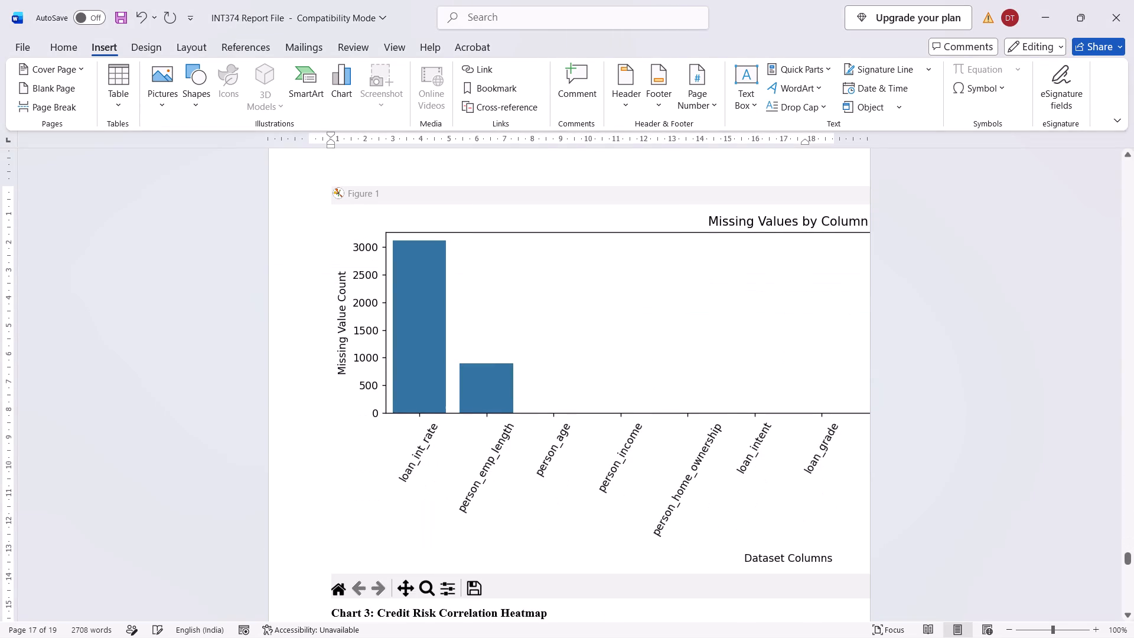
Shrink the pasted Random Forest ROC Curve picture to about 16 cm wide so it fits within the page margins.
scroll(358, 458, up, 2)
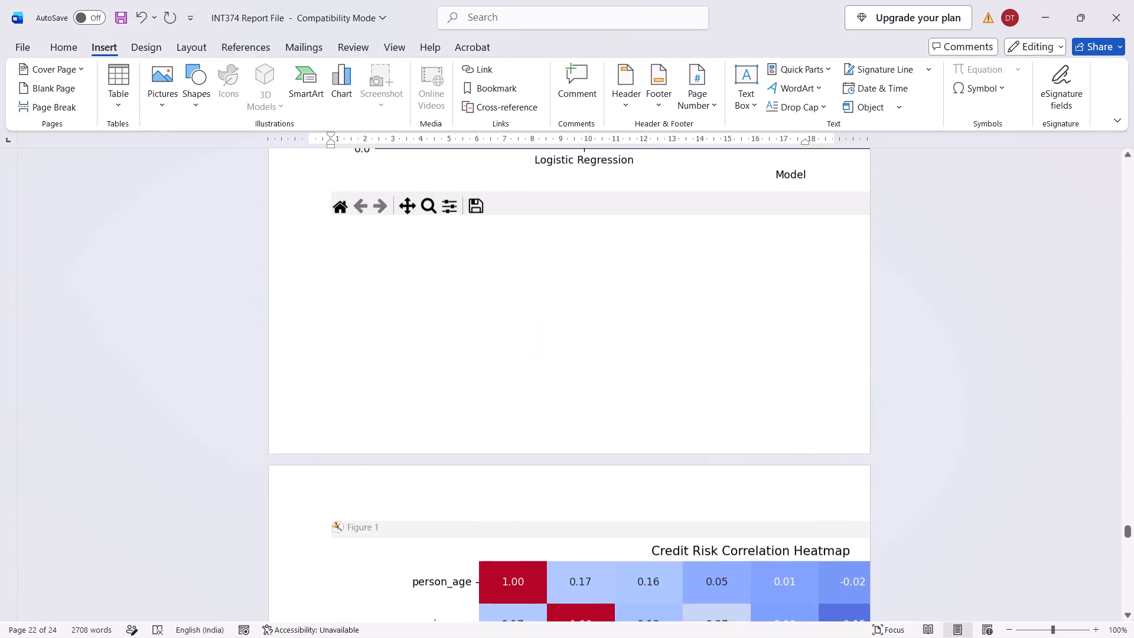
scroll(358, 458, up, 3)
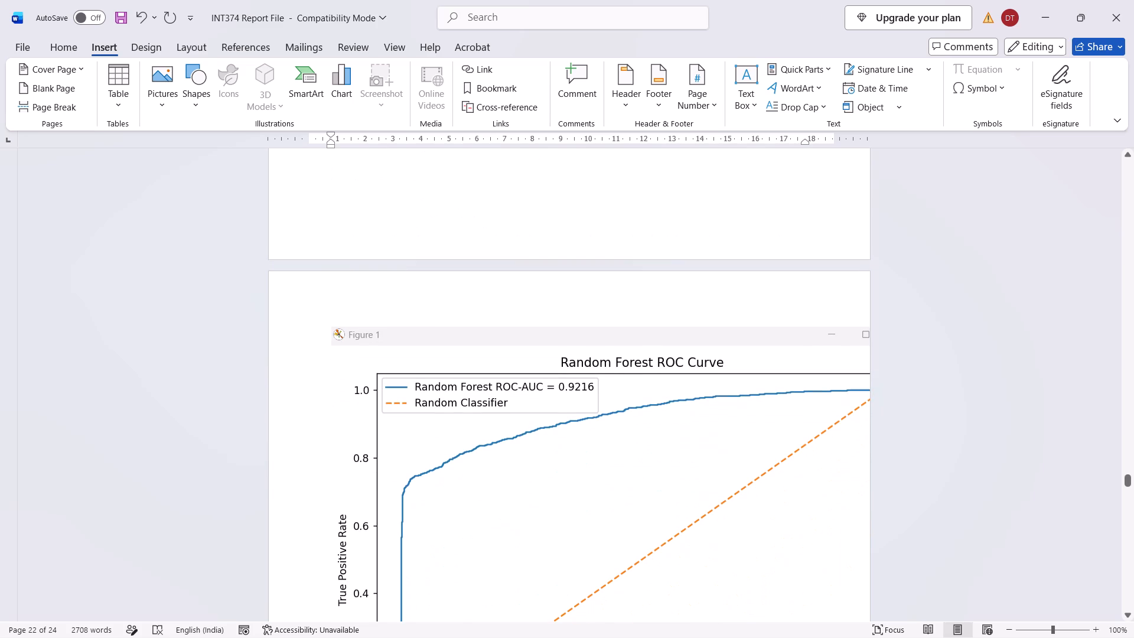
click(463, 471)
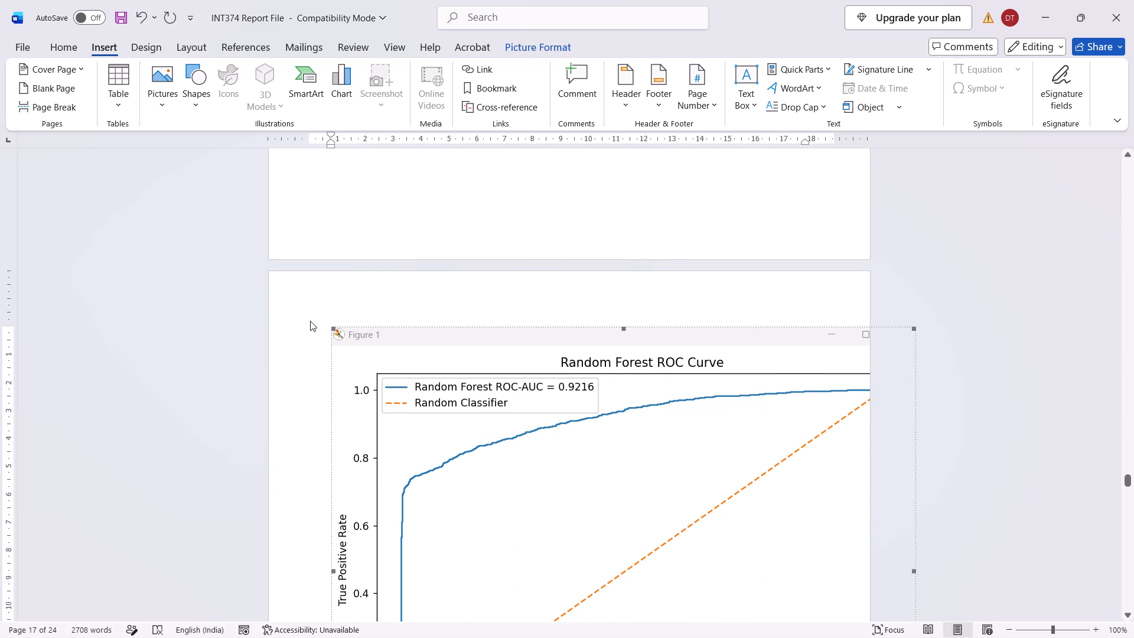
drag(332, 327, 483, 441)
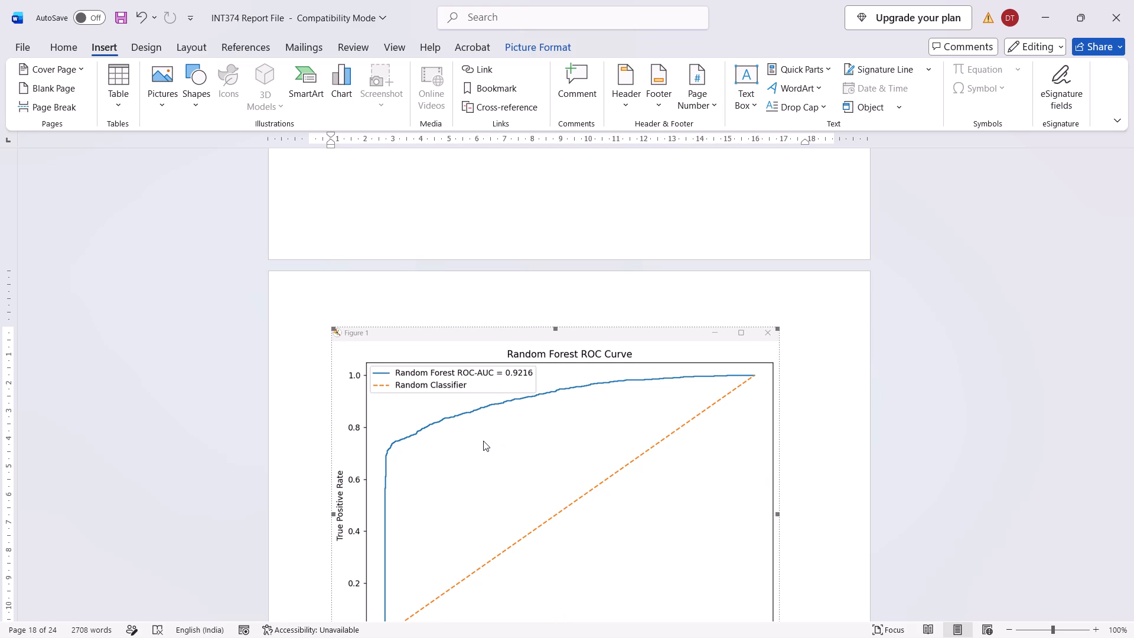
Cut the Random Forest ROC Curve picture and paste it over the Chart 6 placeholder [Insert Random Forest ROC Curve screenshot].
scroll(483, 441, down, 1)
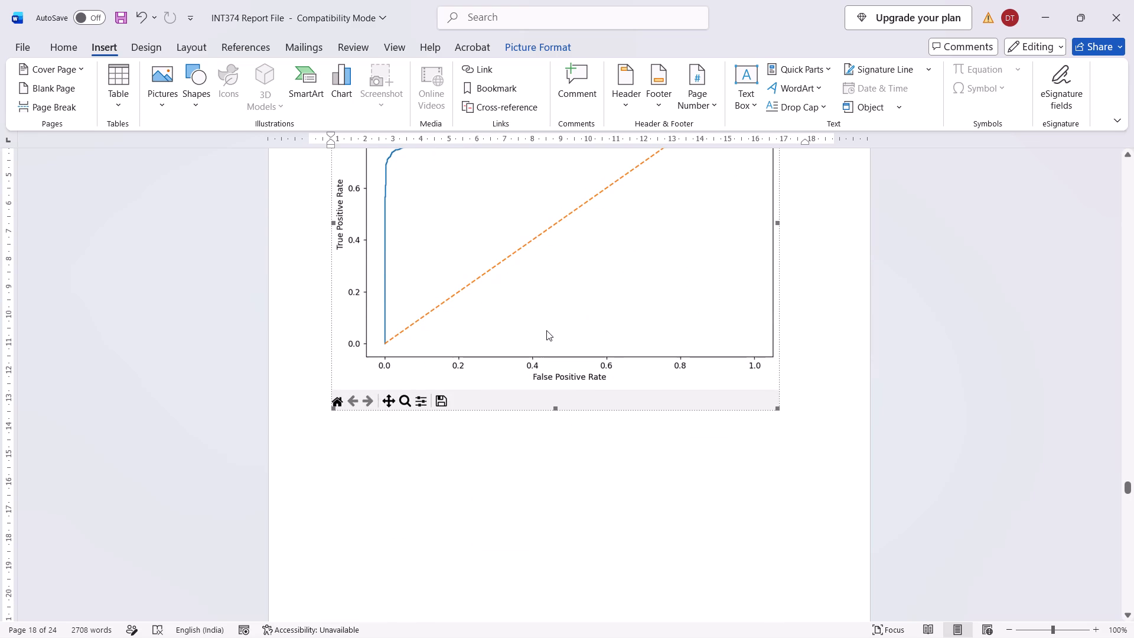
click(546, 330)
click(546, 330)
key(ctrl+x)
scroll(546, 330, down, 1)
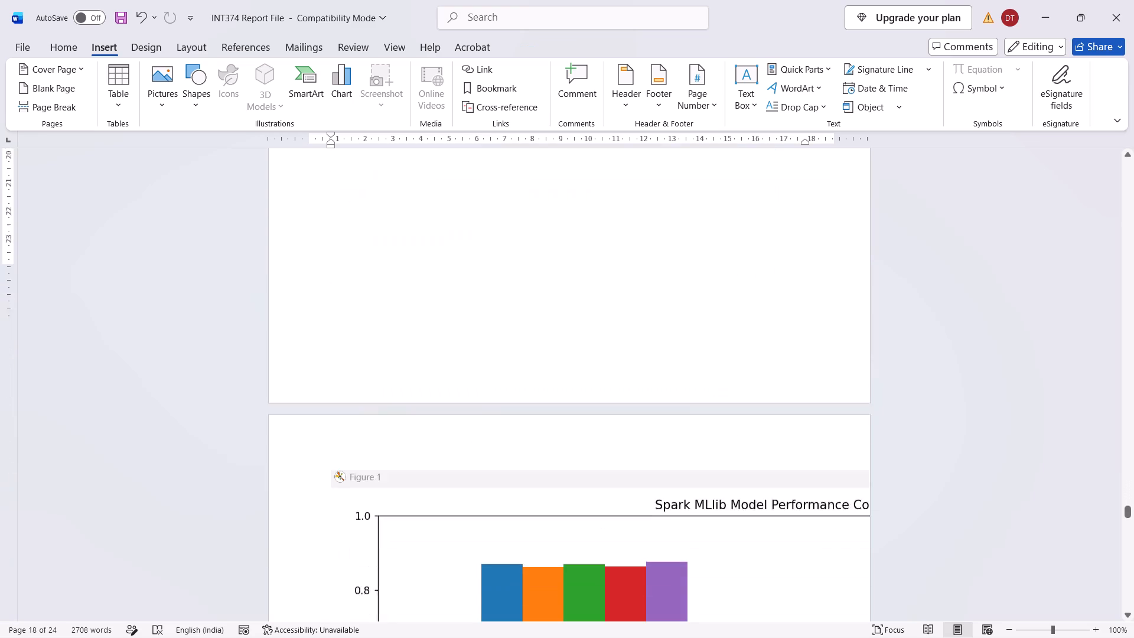
scroll(546, 330, down, 3)
scroll(546, 330, up, 1)
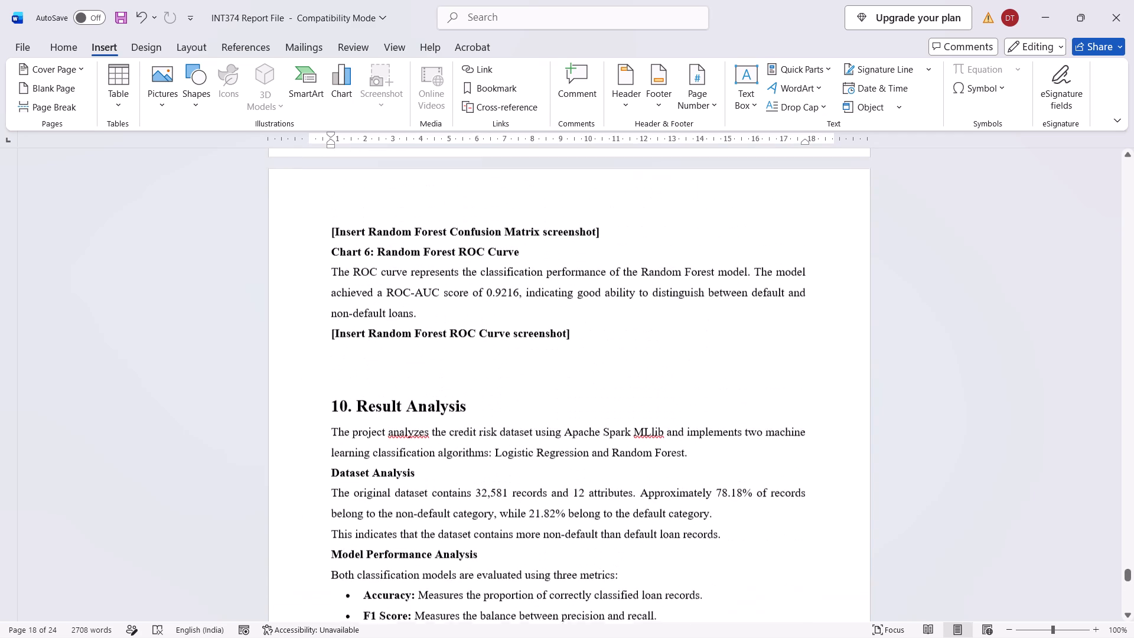
scroll(546, 330, up, 1)
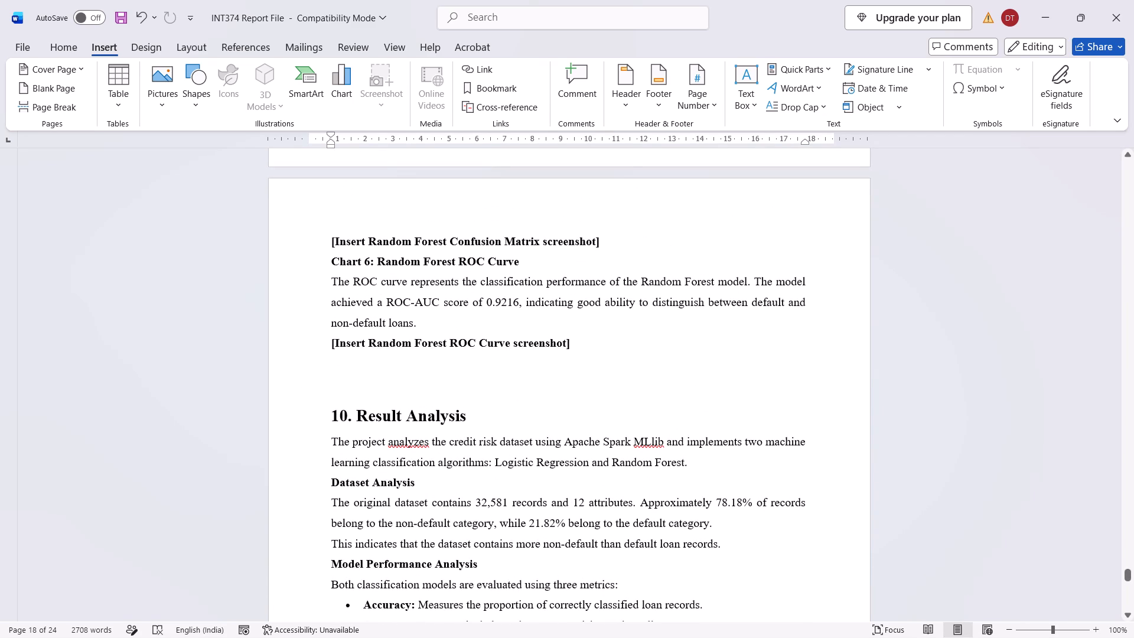
scroll(588, 344, right, 1)
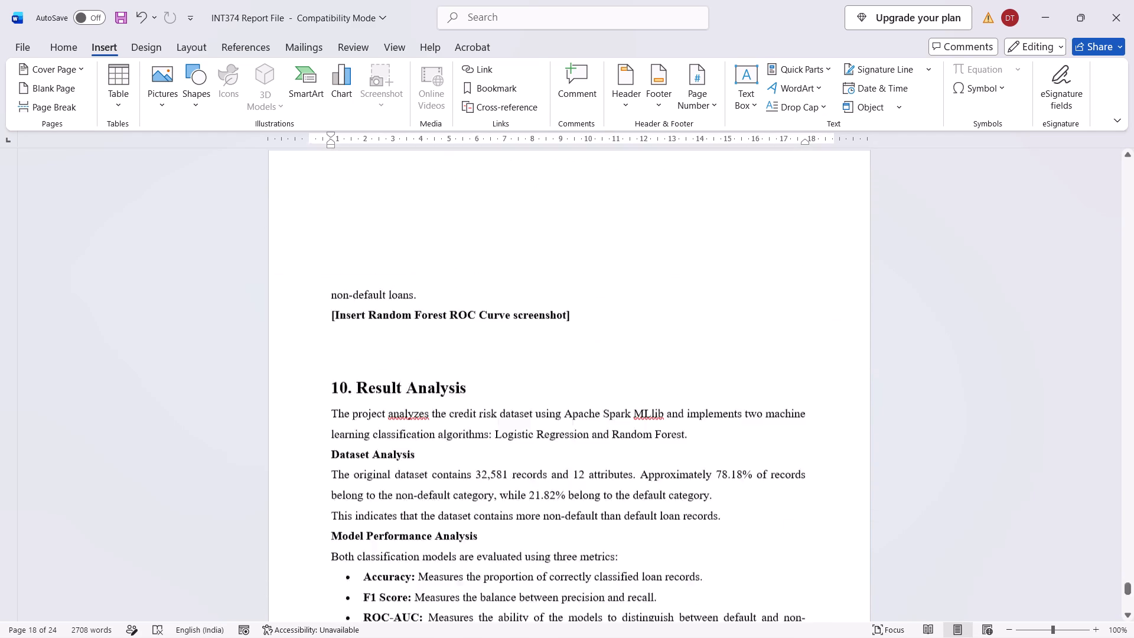
scroll(588, 344, right, 1)
scroll(588, 344, up, 2)
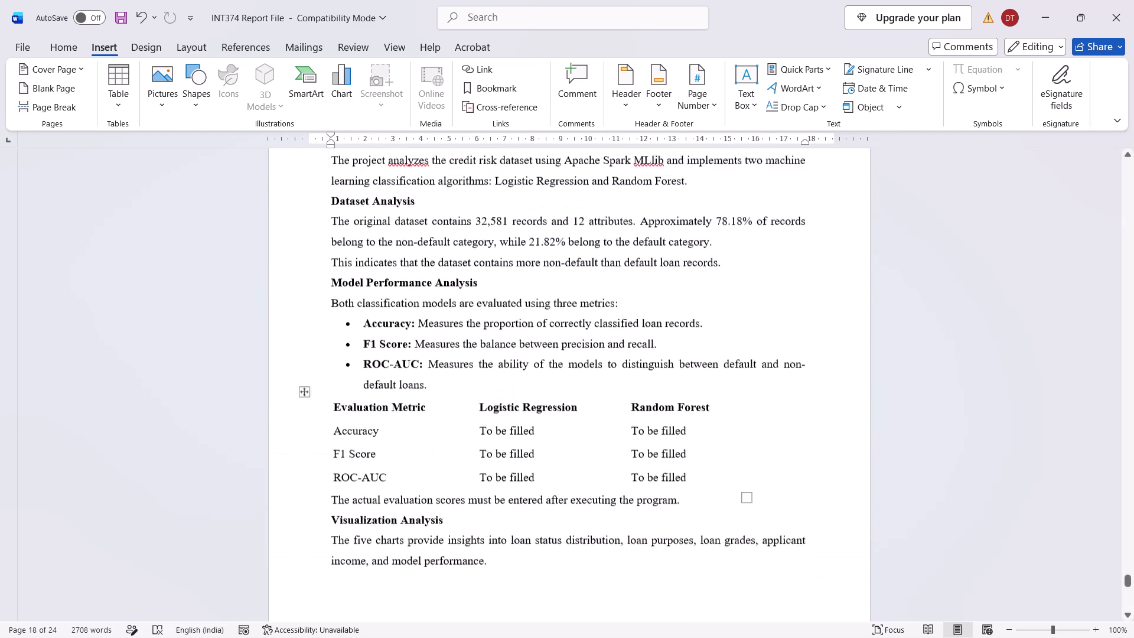
scroll(588, 344, up, 1)
drag(585, 457, 454, 461)
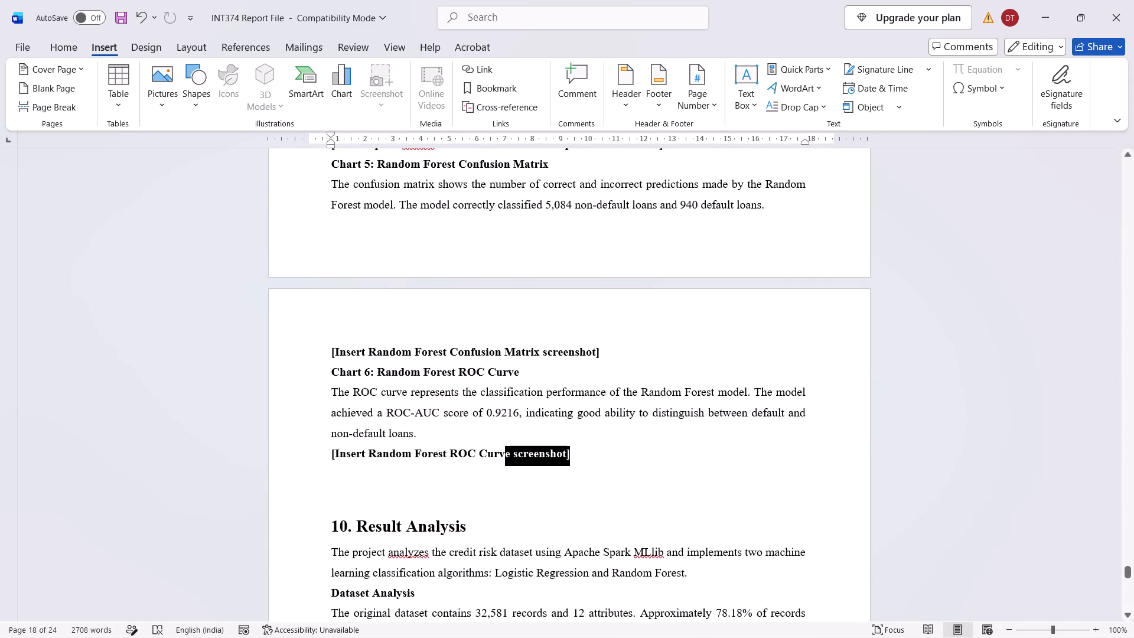
drag(454, 461, 331, 461)
key(ctrl+v)
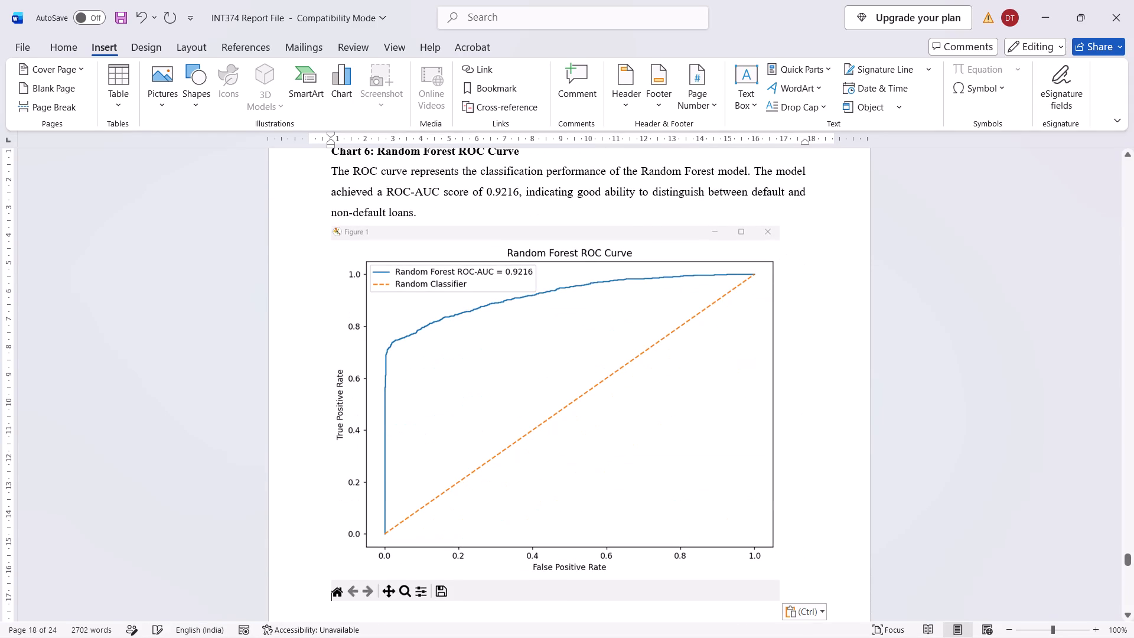
Reduce the ROC Curve picture under Chart 6 to about 14 cm wide.
scroll(502, 440, up, 1)
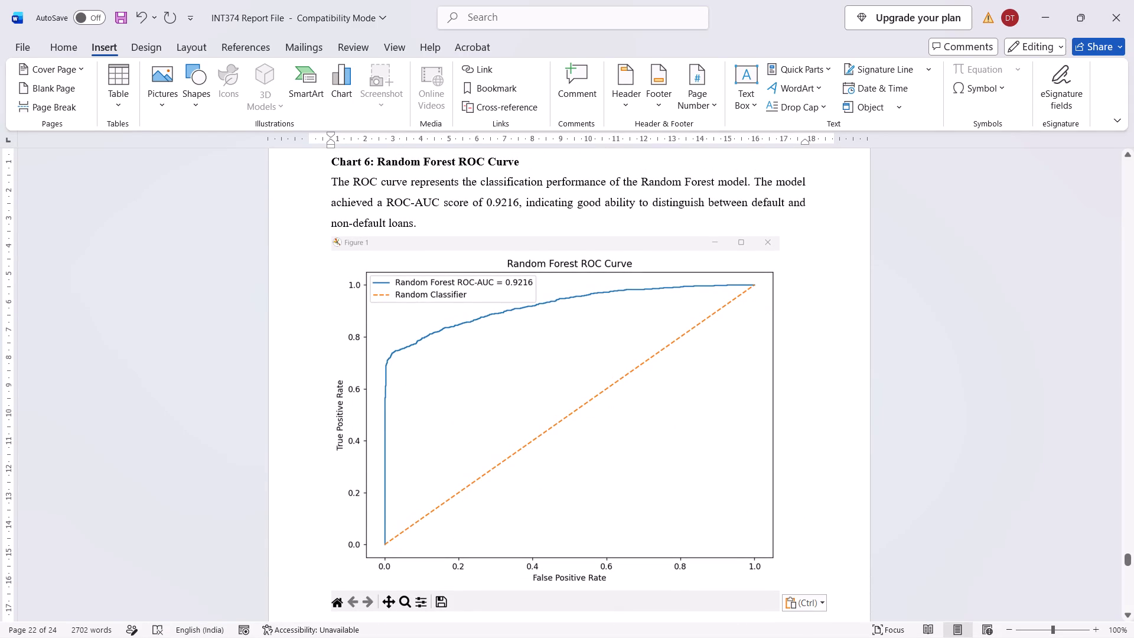
click(537, 442)
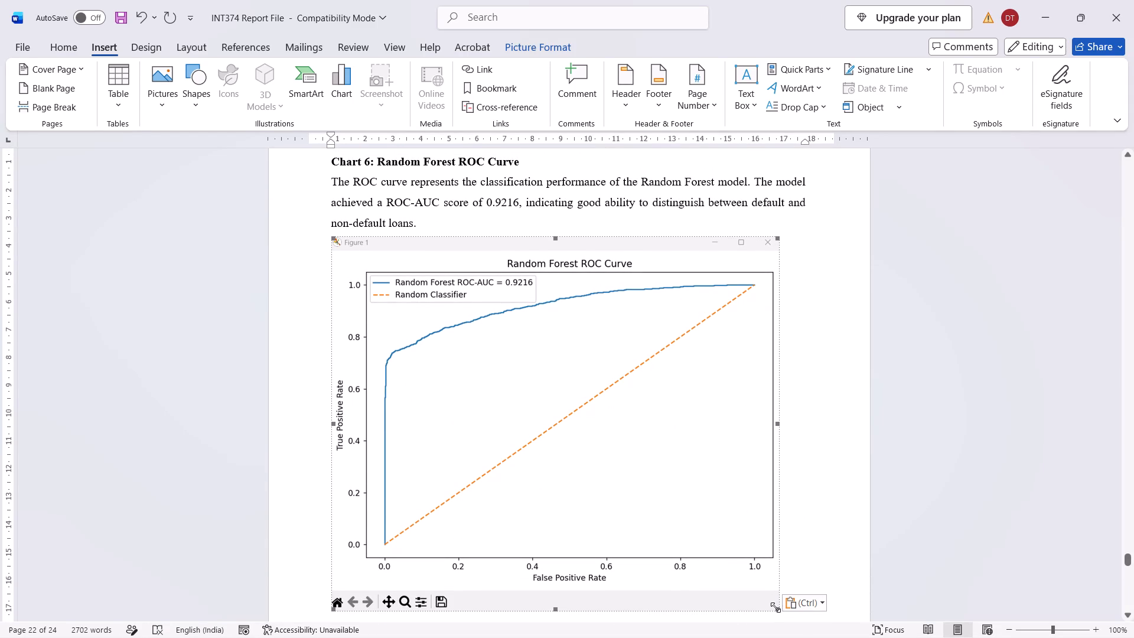
drag(775, 608, 721, 525)
scroll(753, 516, up, 1)
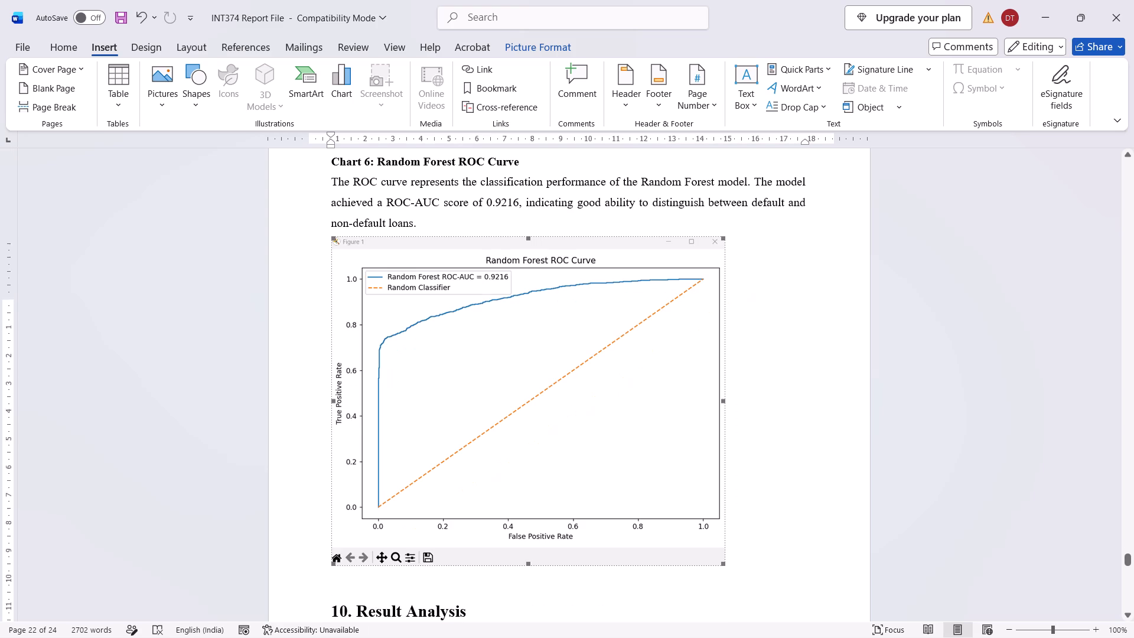
Cut the Missing Values by Column picture and paste it under the Chart 2 description in place of the leftover placeholder bracket.
scroll(753, 516, up, 1)
scroll(721, 437, up, 1)
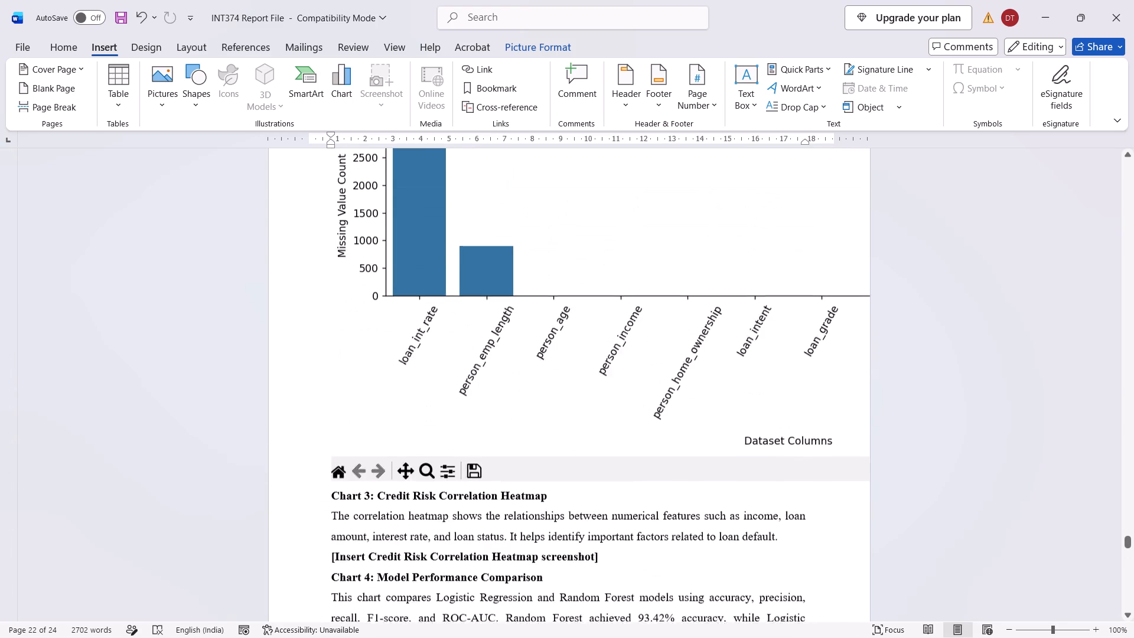
scroll(721, 437, up, 1)
click(721, 437)
click(683, 430)
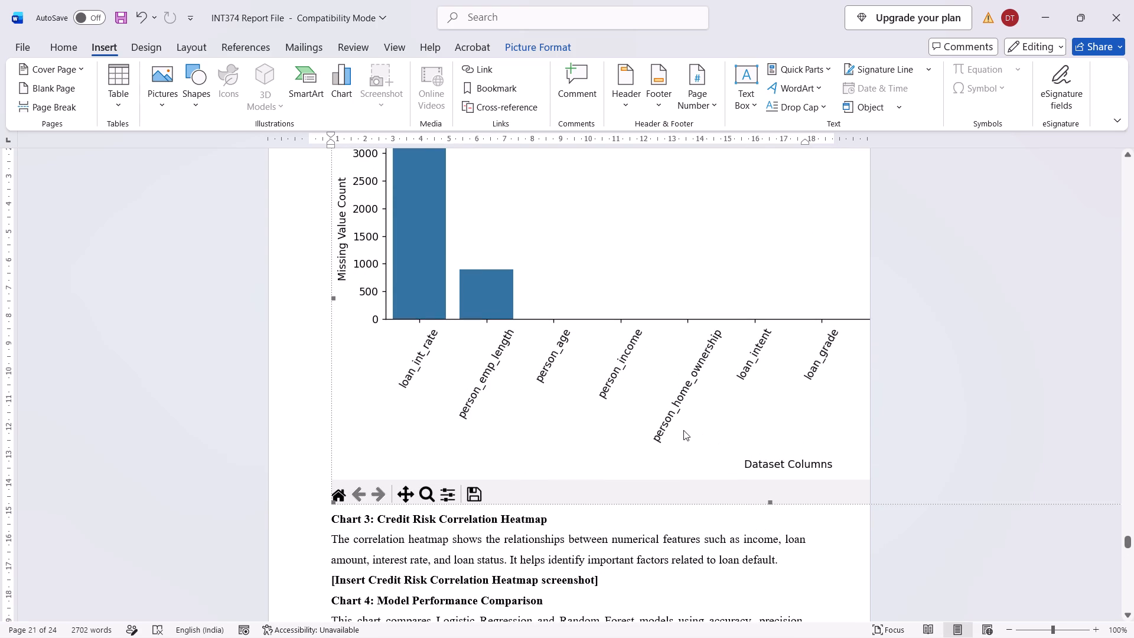
key(ctrl+x)
scroll(683, 430, up, 2)
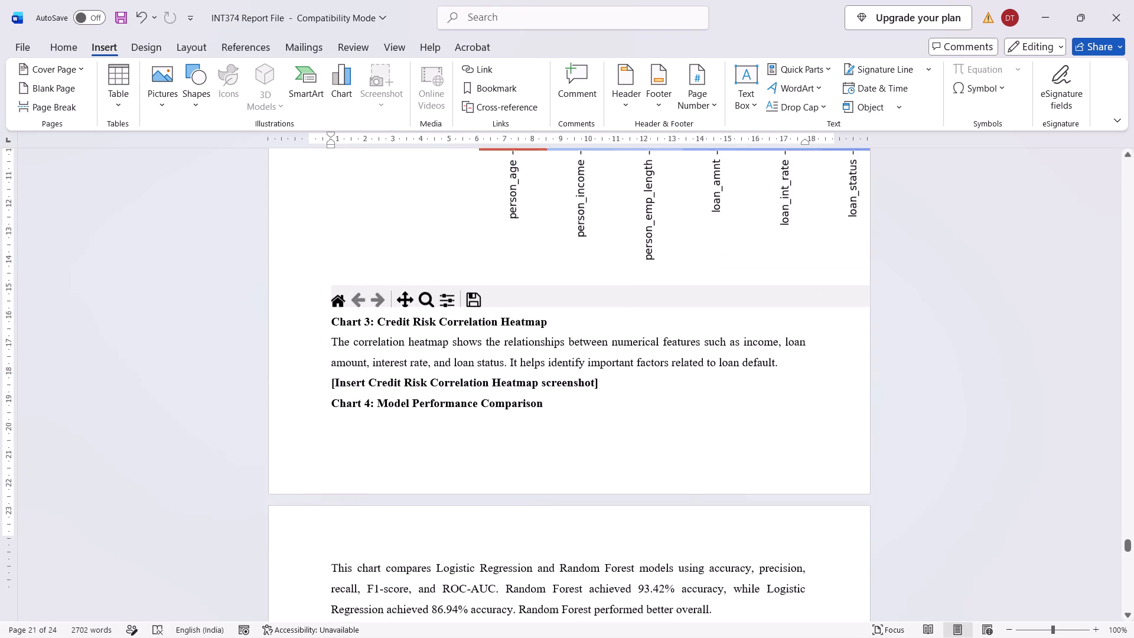
scroll(683, 430, up, 2)
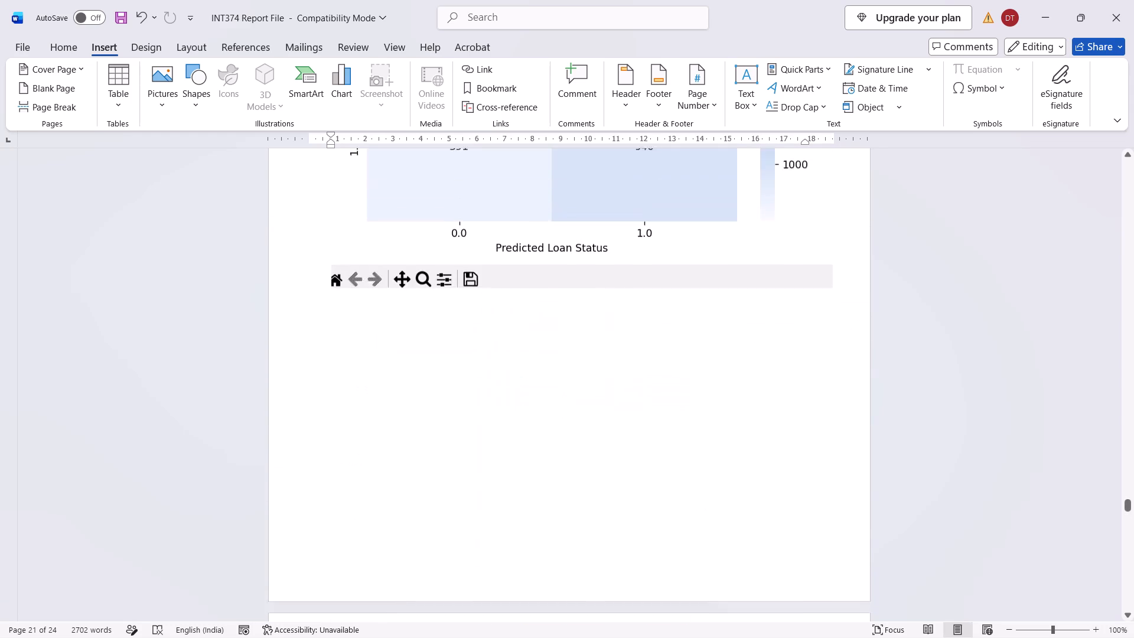
scroll(683, 430, up, 2)
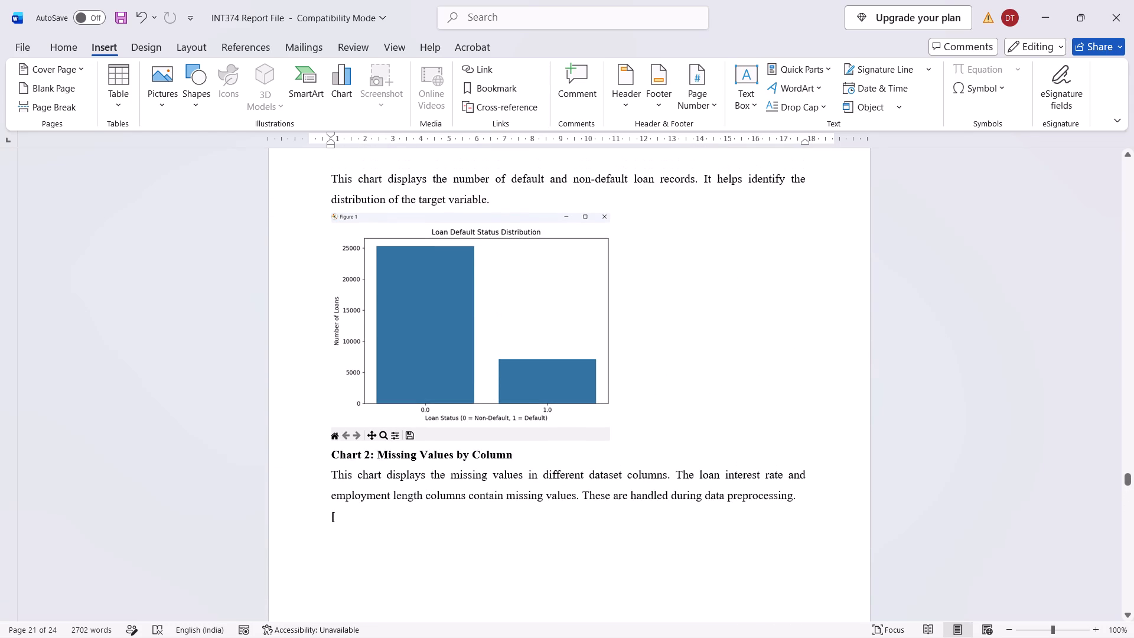
click(587, 528)
key(BackSpace)
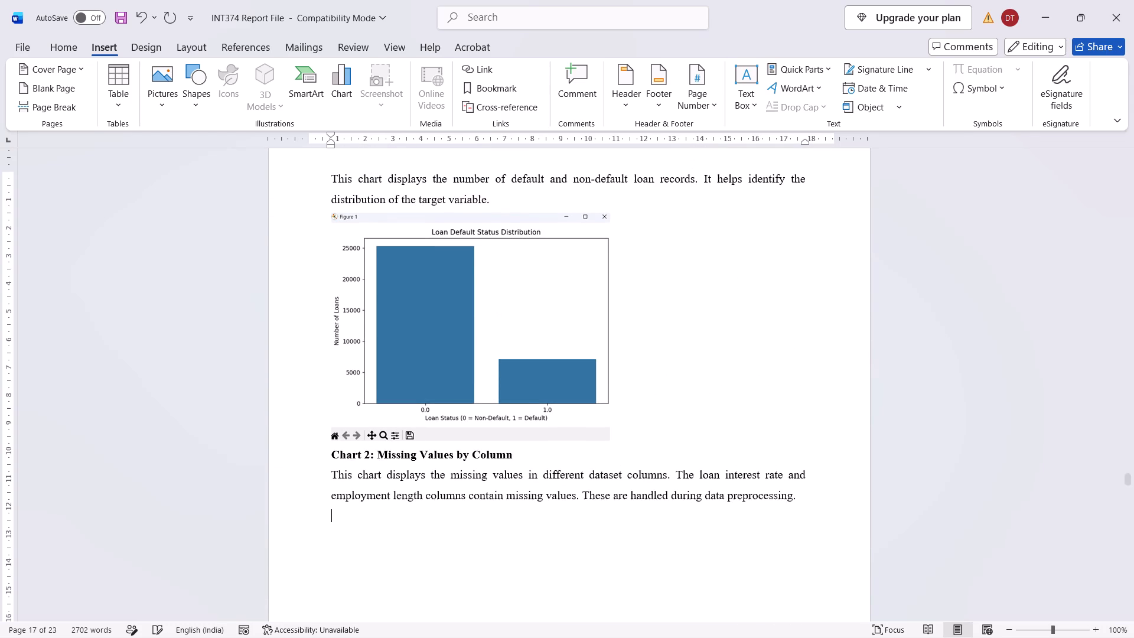
key(ctrl+v)
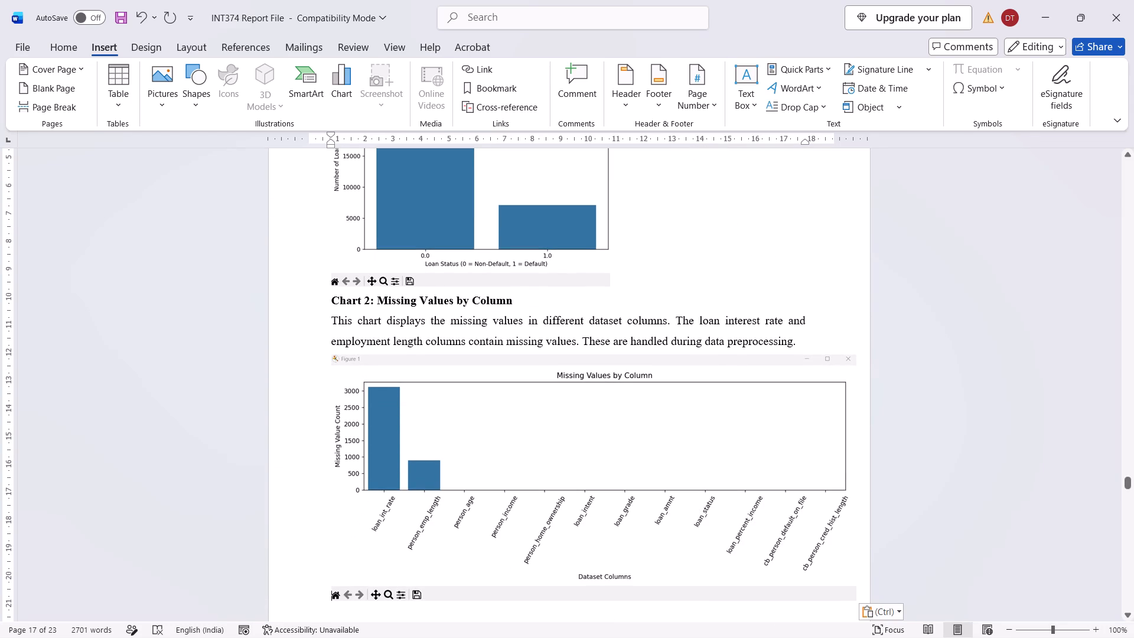
Narrow the Missing Values by Column picture under Chart 2 to about 17 cm wide, keeping its height.
click(330, 356)
click(357, 360)
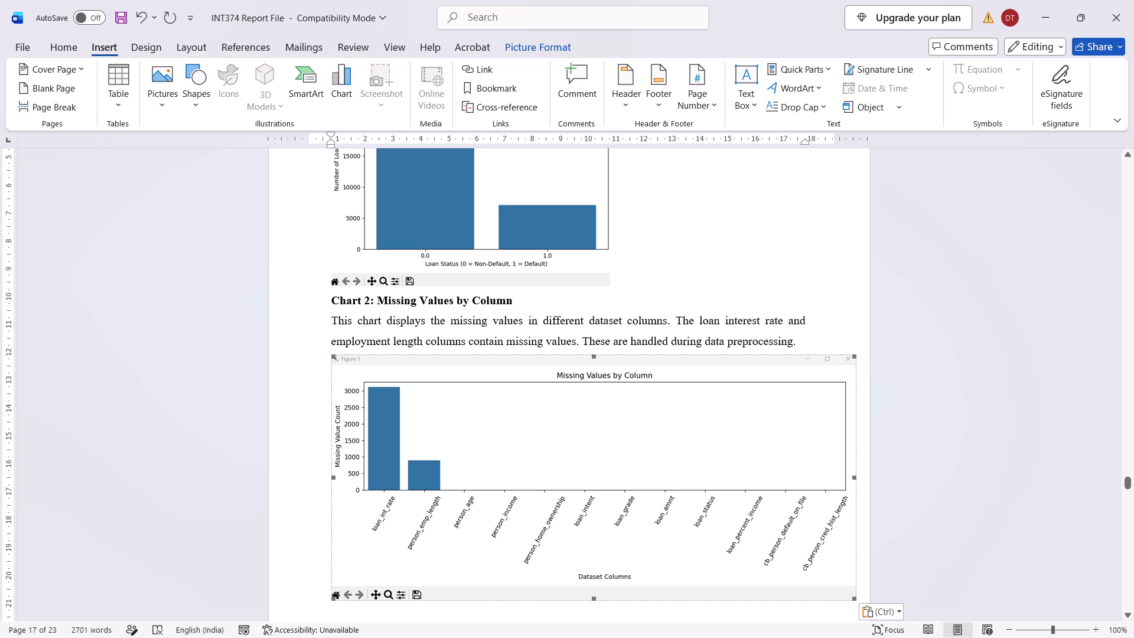
drag(855, 478, 813, 482)
click(833, 539)
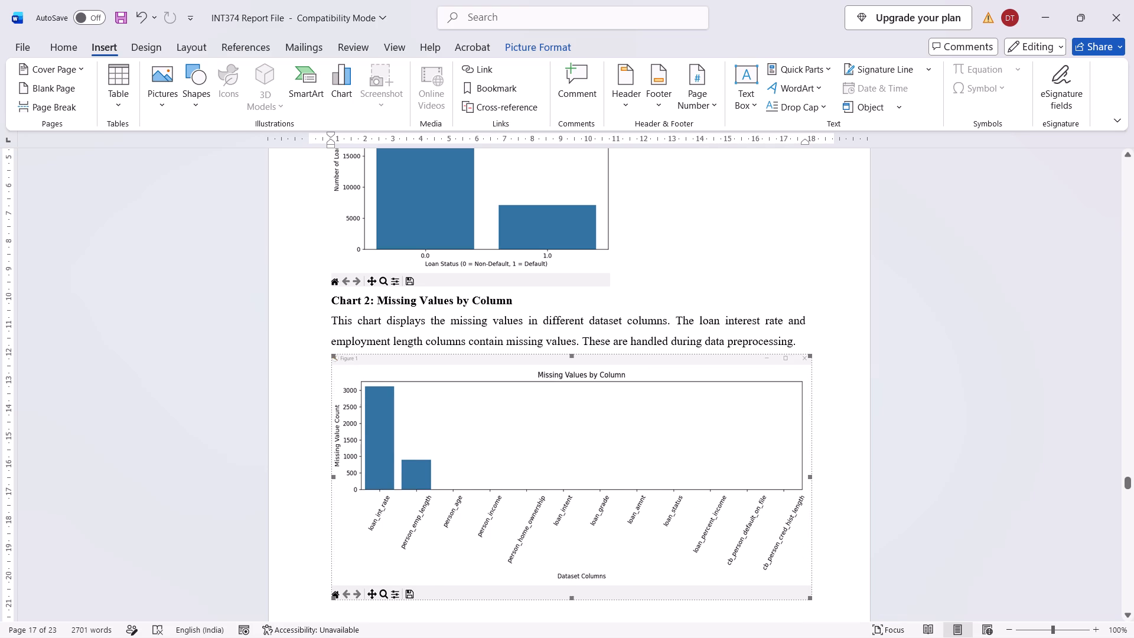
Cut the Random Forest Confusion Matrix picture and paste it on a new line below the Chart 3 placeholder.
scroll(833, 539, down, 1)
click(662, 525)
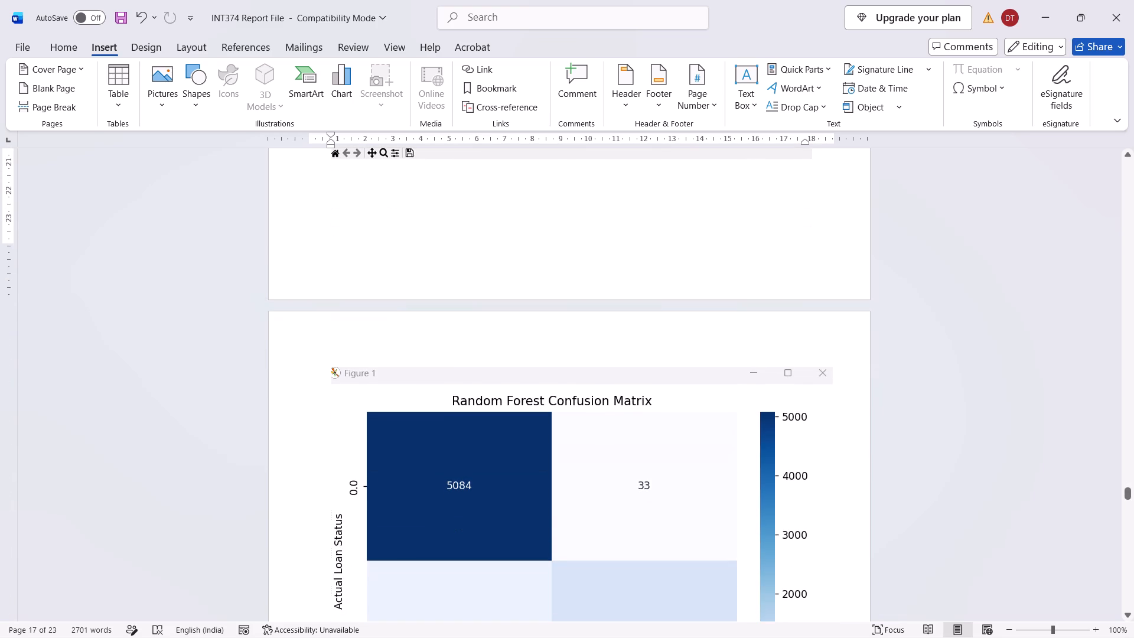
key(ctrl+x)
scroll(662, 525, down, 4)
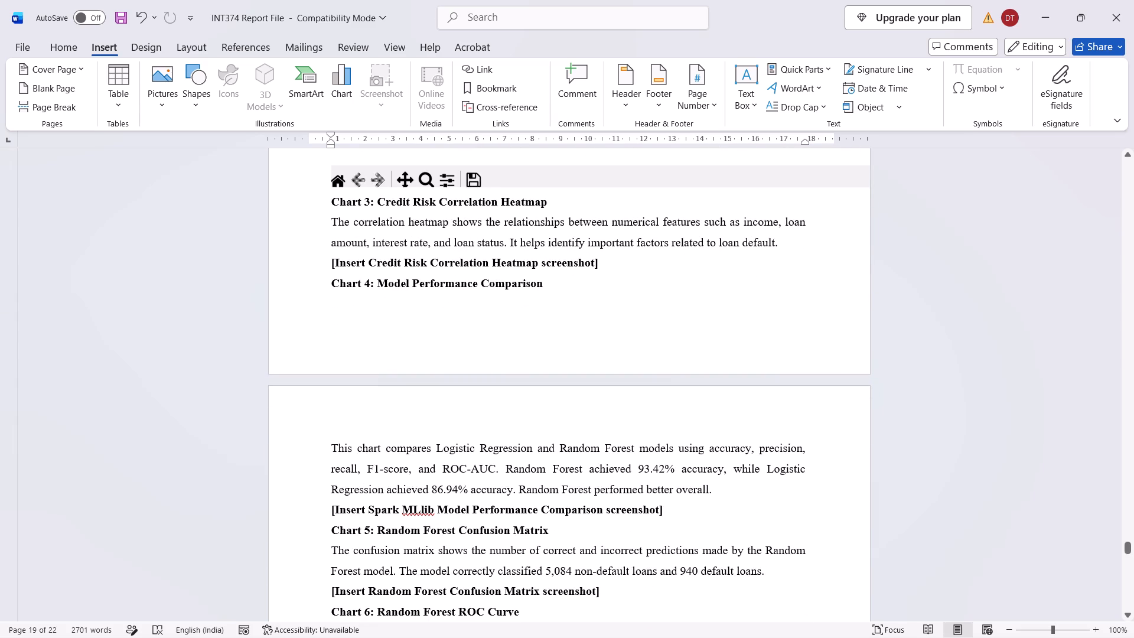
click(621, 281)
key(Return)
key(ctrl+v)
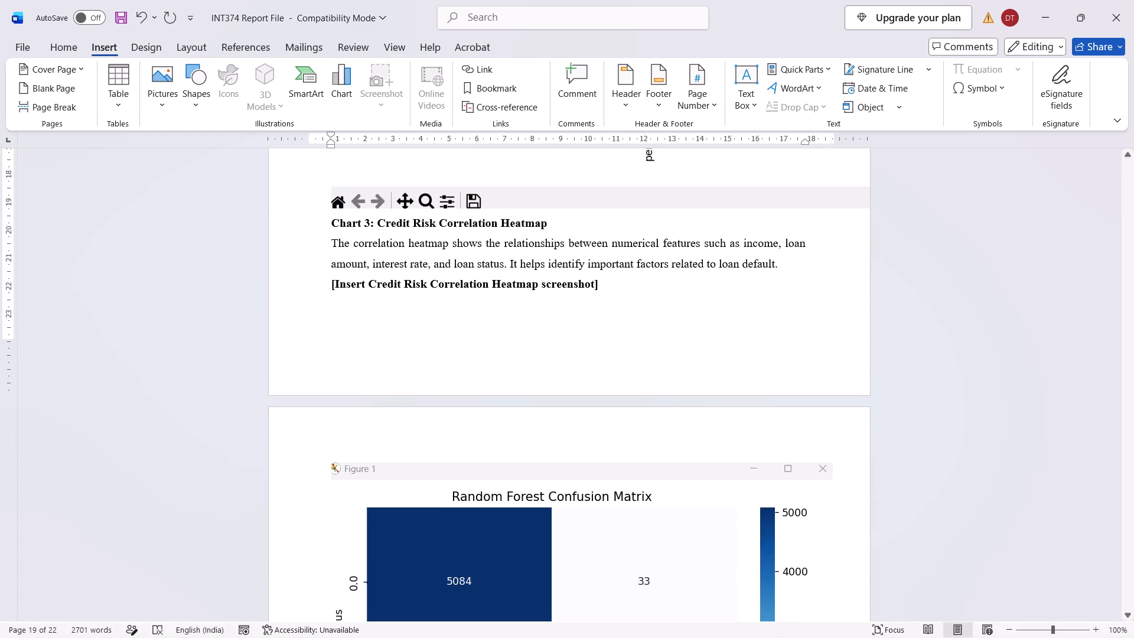
Cut the Confusion Matrix picture from under Chart 3 and paste it over the Chart 5 placeholder [Insert Random Forest Confusion Matrix screenshot].
click(602, 305)
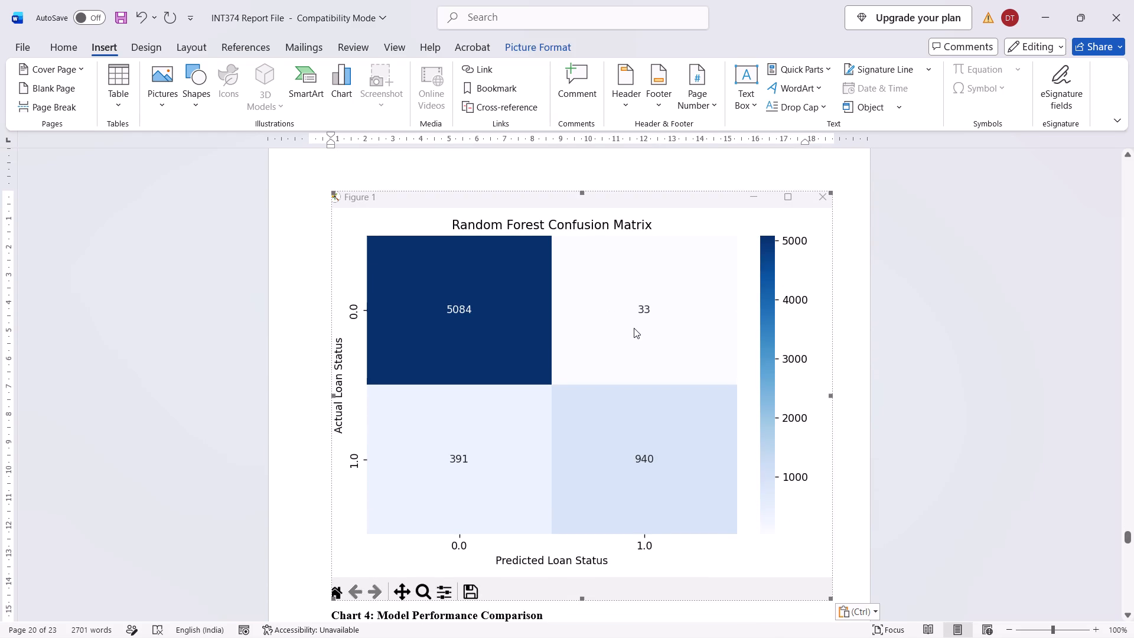
key(ctrl+x)
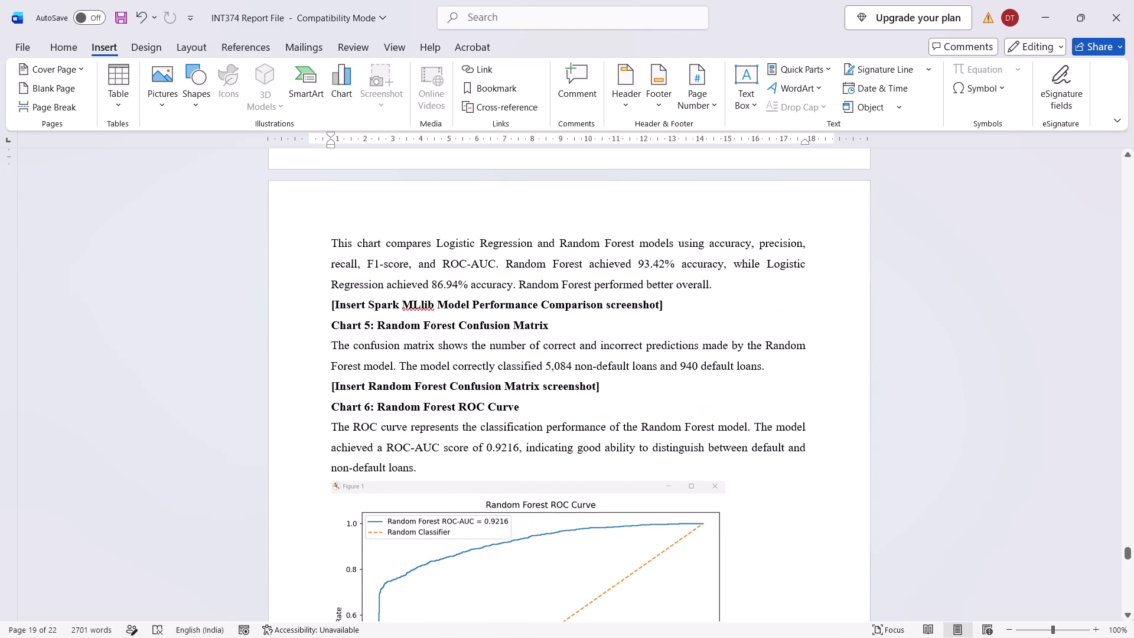
drag(617, 385, 321, 386)
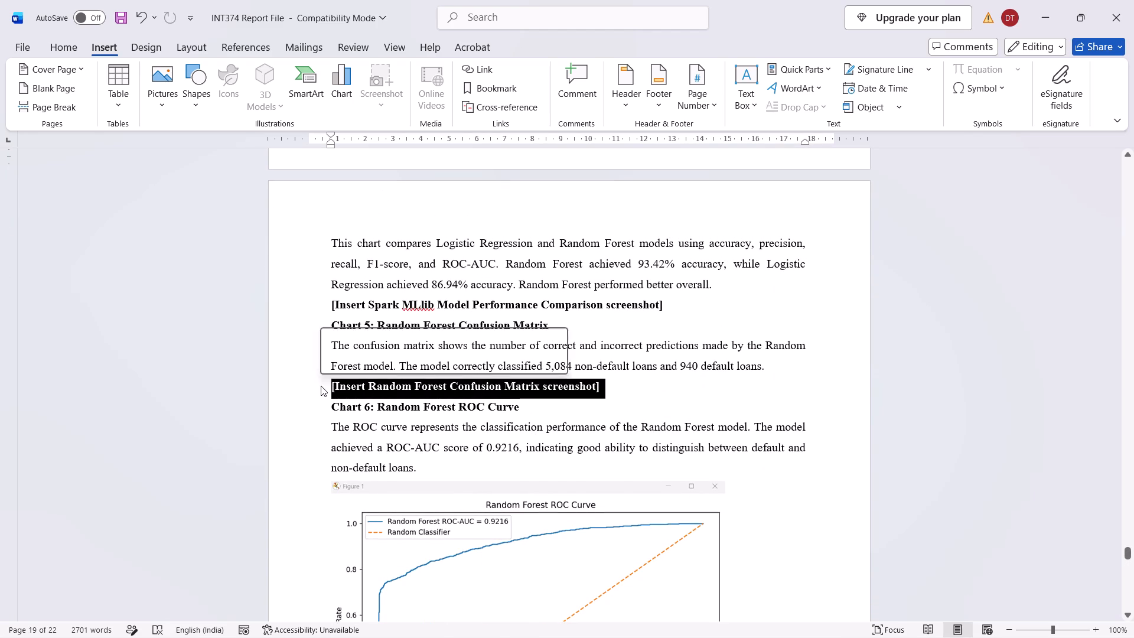
key(ctrl+v)
Shrink the Random Forest Confusion Matrix picture under Chart 5 proportionally to about 13 cm wide.
click(627, 421)
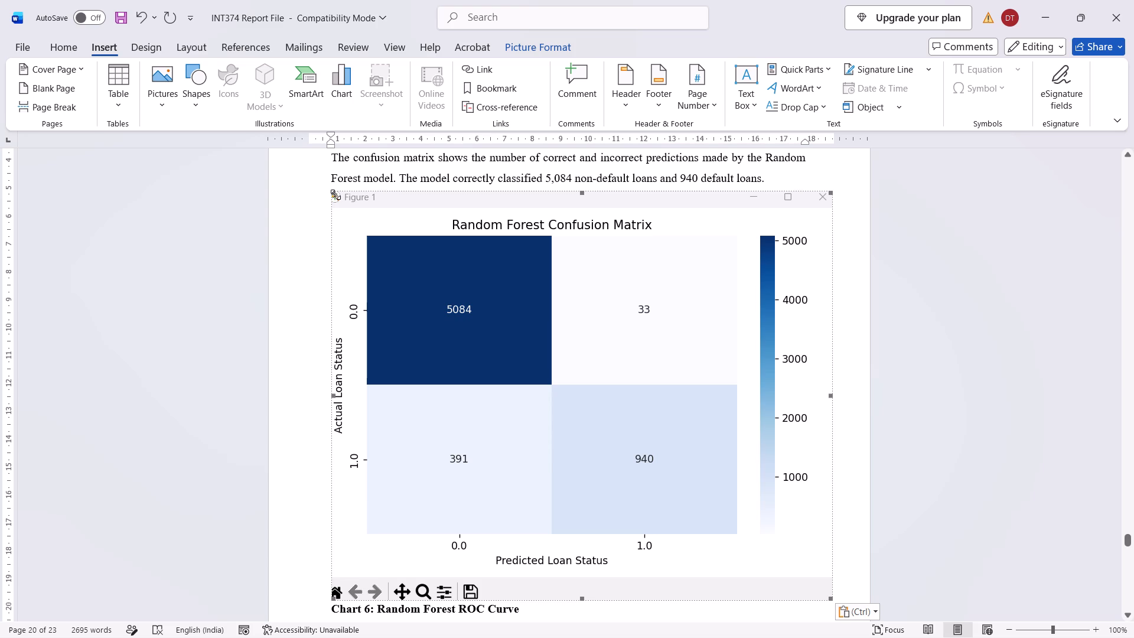
drag(335, 194, 452, 322)
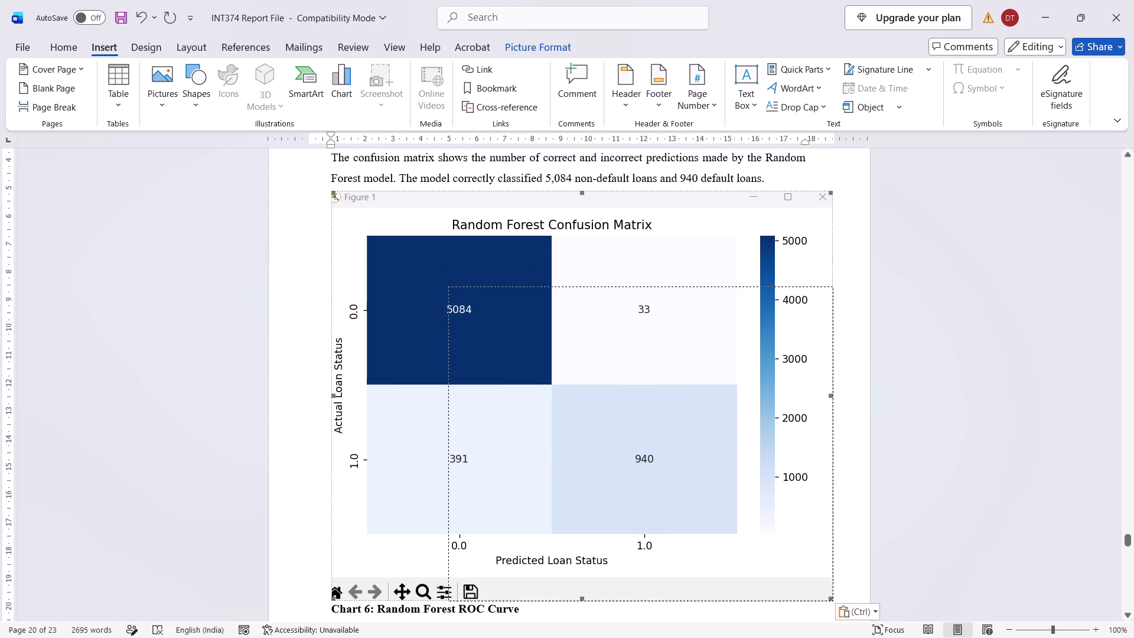
drag(452, 322, 452, 324)
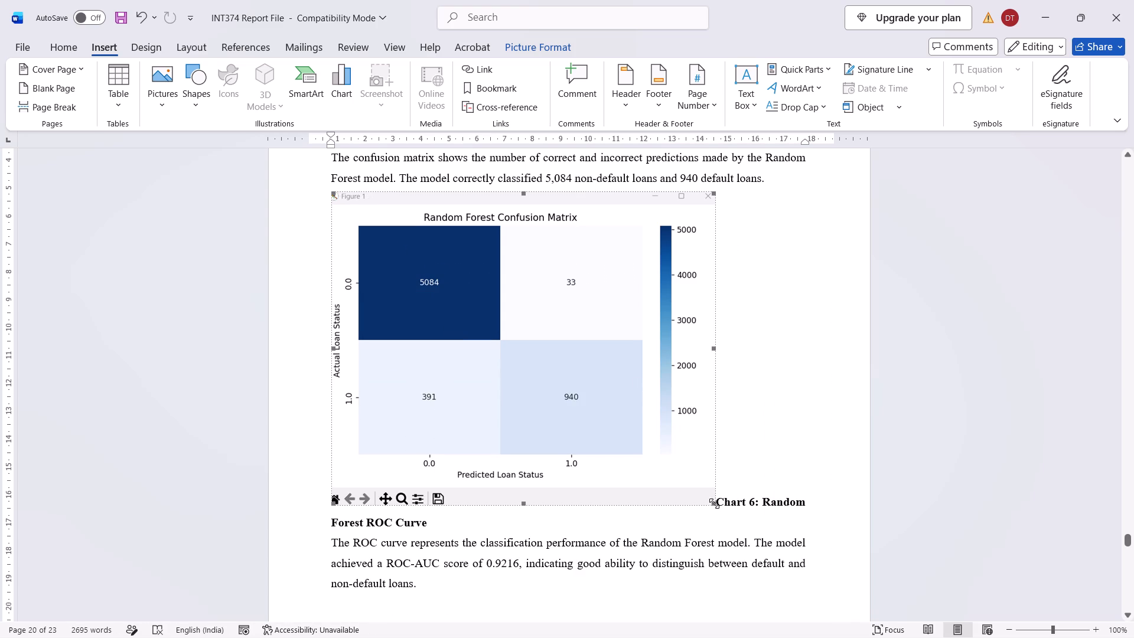
drag(714, 505, 689, 466)
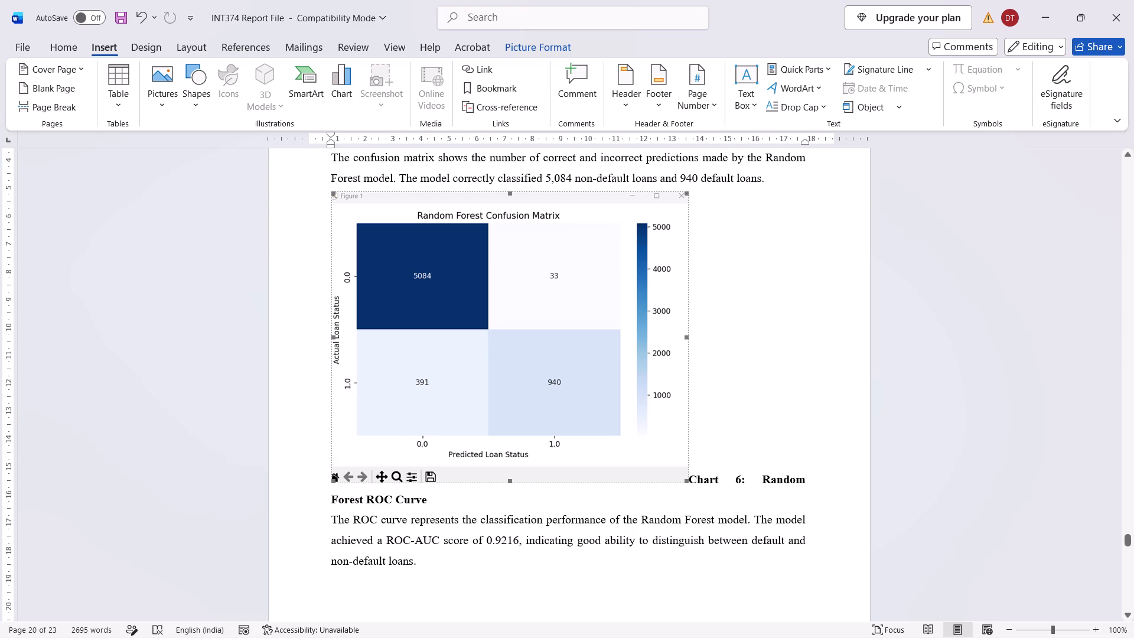
Put the heading Chart 6: Random Forest ROC Curve on its own line below the Confusion Matrix picture.
click(691, 480)
key(Return)
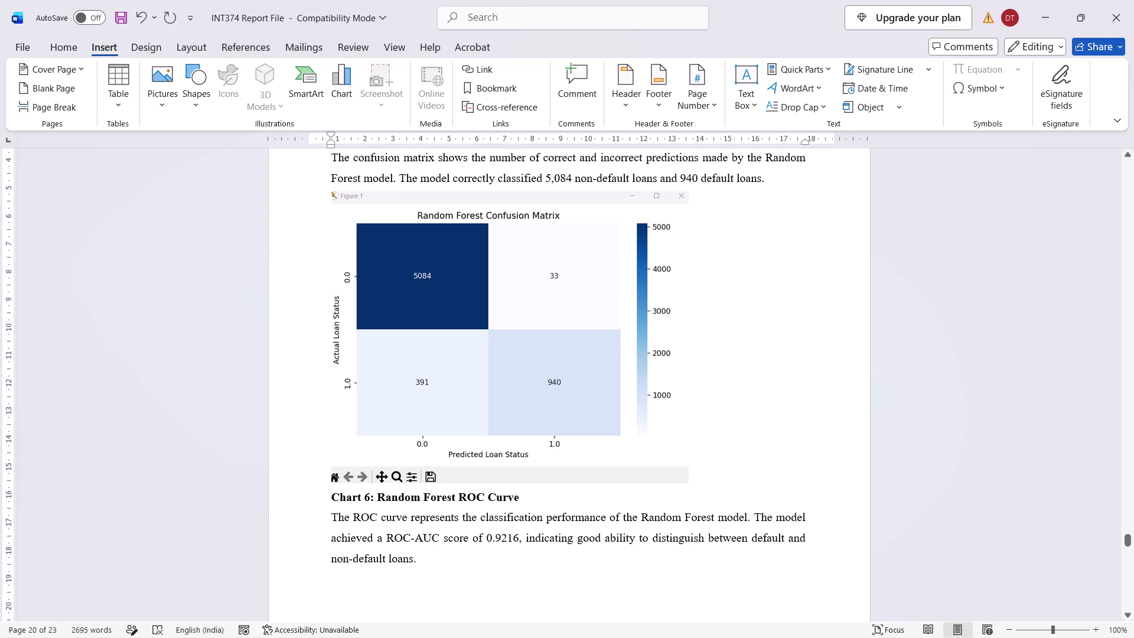
Cut the Credit Risk Correlation Heatmap picture, delete the Chart 3 placeholder [Insert Credit Risk Correlation Heatmap screenshot] and paste the picture in its place.
scroll(825, 455, up, 1)
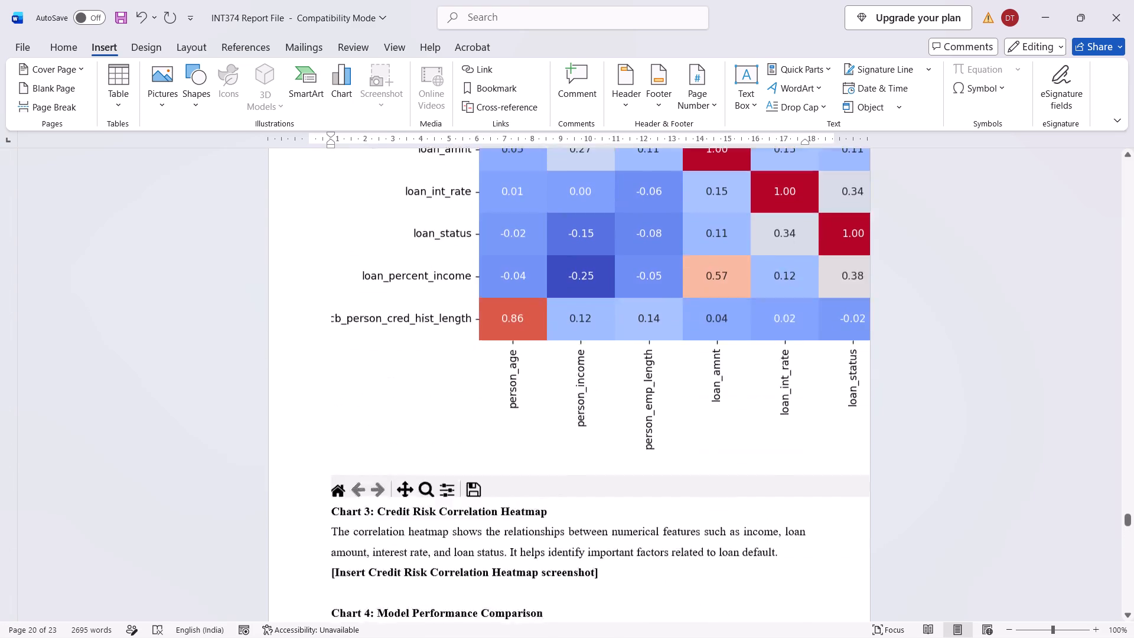
scroll(825, 455, up, 1)
click(664, 416)
key(ctrl+x)
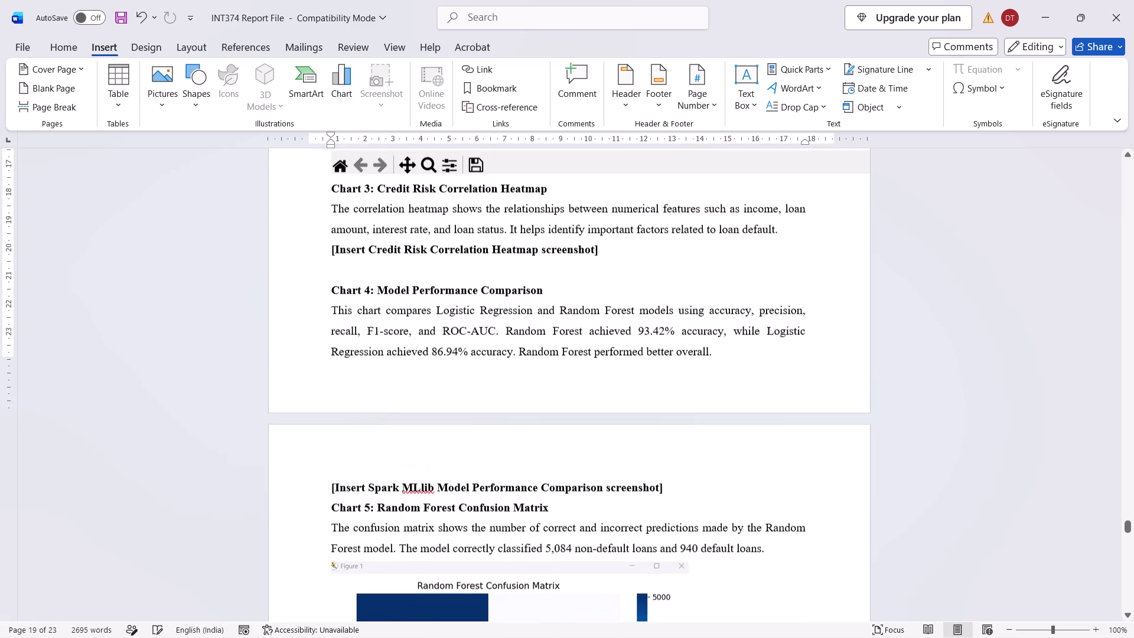
scroll(664, 416, up, 2)
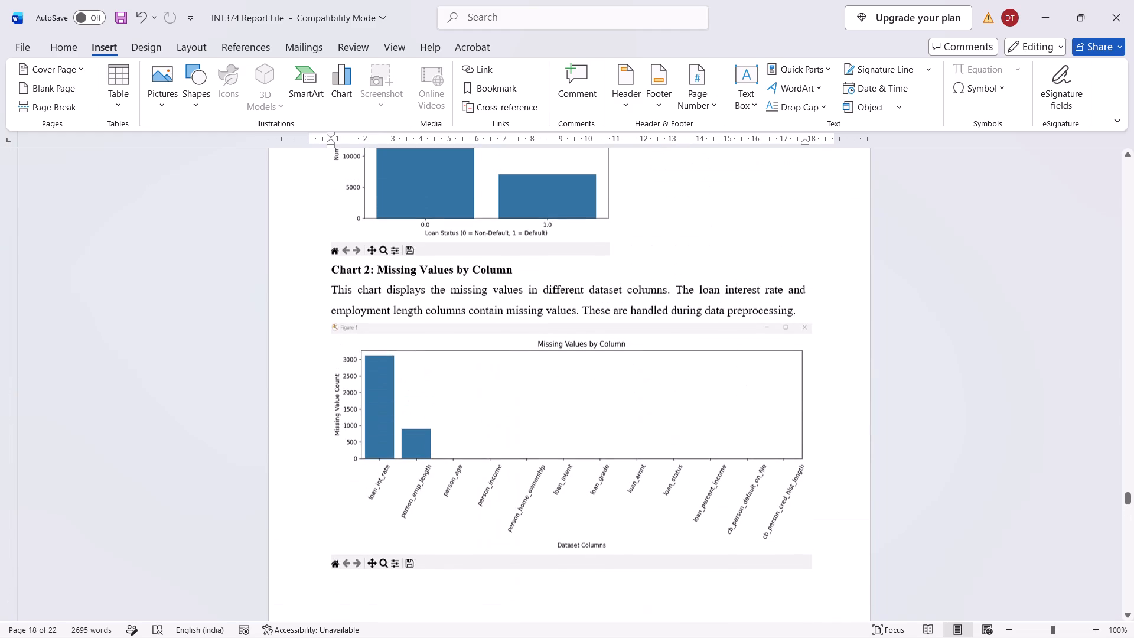
scroll(715, 407, down, 2)
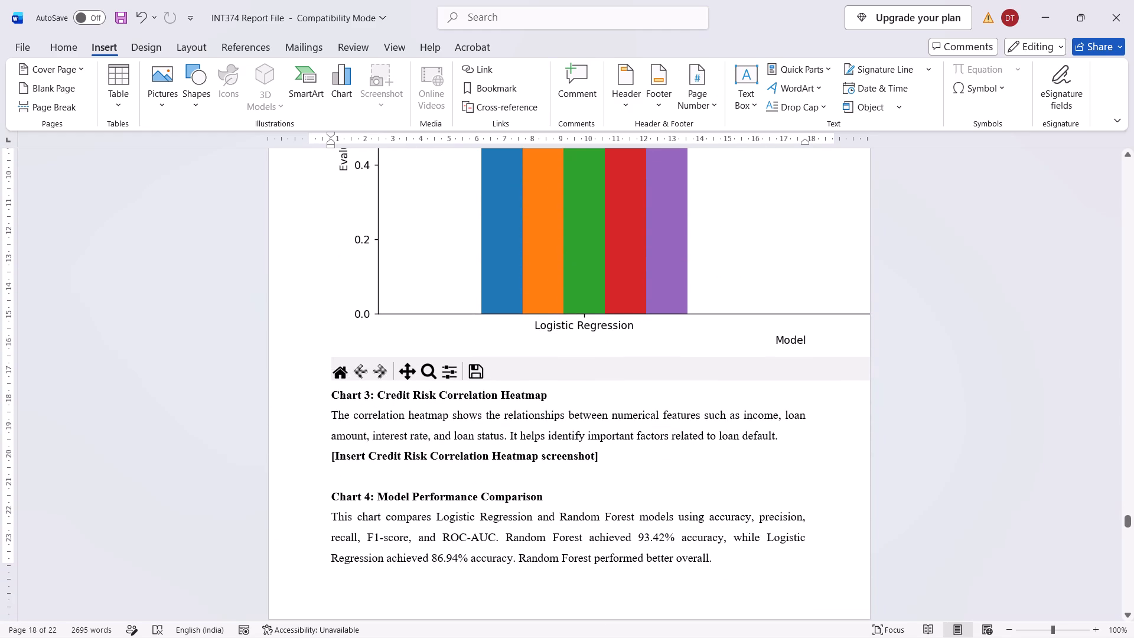
click(628, 452)
key(BackSpace)
key(BackSpace)
key(BackSpace)
key(BackSpace)
key(BackSpace)
key(BackSpace)
key(BackSpace)
key(BackSpace)
key(BackSpace)
key(BackSpace)
key(BackSpace)
key(BackSpace)
key(BackSpace)
key(BackSpace)
key(BackSpace)
key(BackSpace)
key(BackSpace)
key(BackSpace)
key(BackSpace)
key(BackSpace)
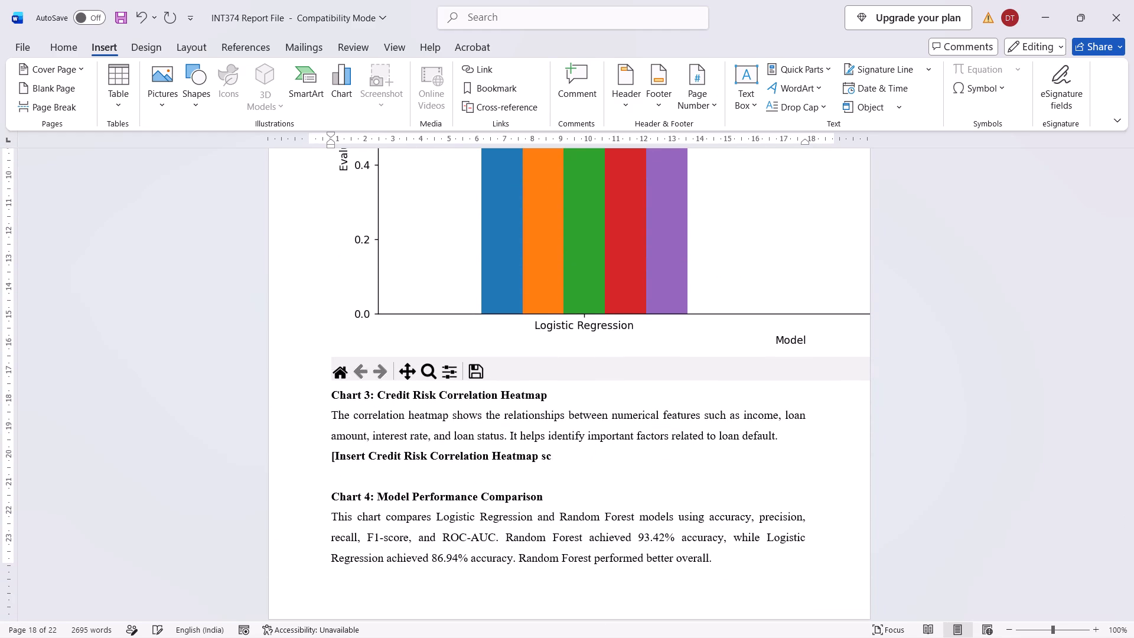
key(BackSpace)
key(BackSpace)
key(BackSpace)
key(BackSpace)
key(BackSpace)
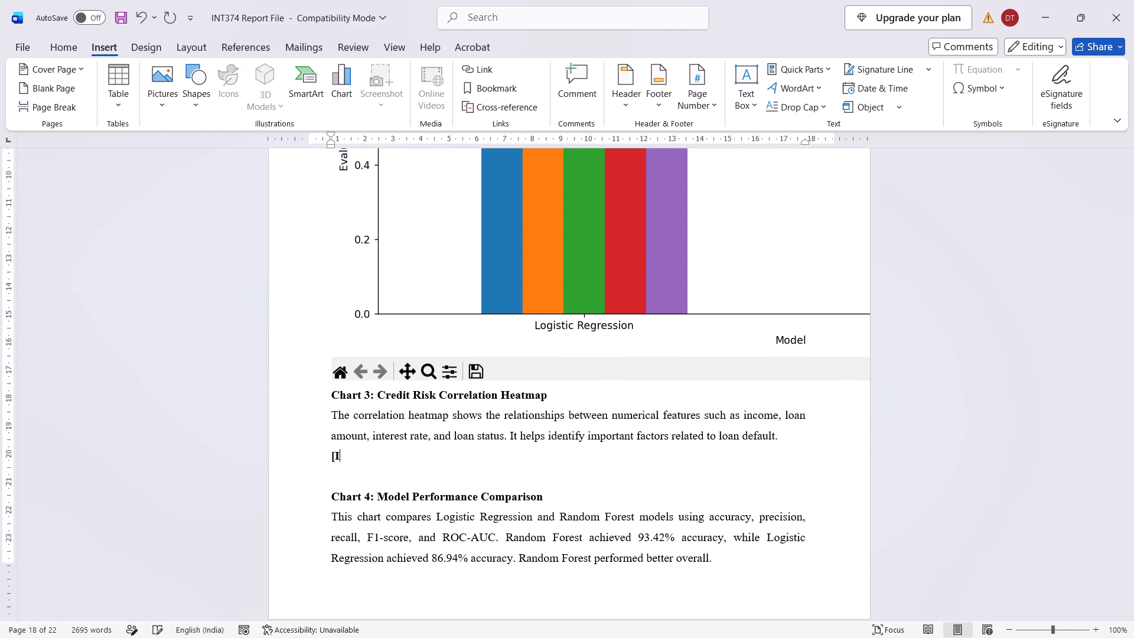
key(BackSpace)
key(BackSpace)
key(ctrl+v)
Shrink the Credit Risk Correlation Heatmap picture under Chart 3 proportionally to about 16 cm wide.
click(638, 461)
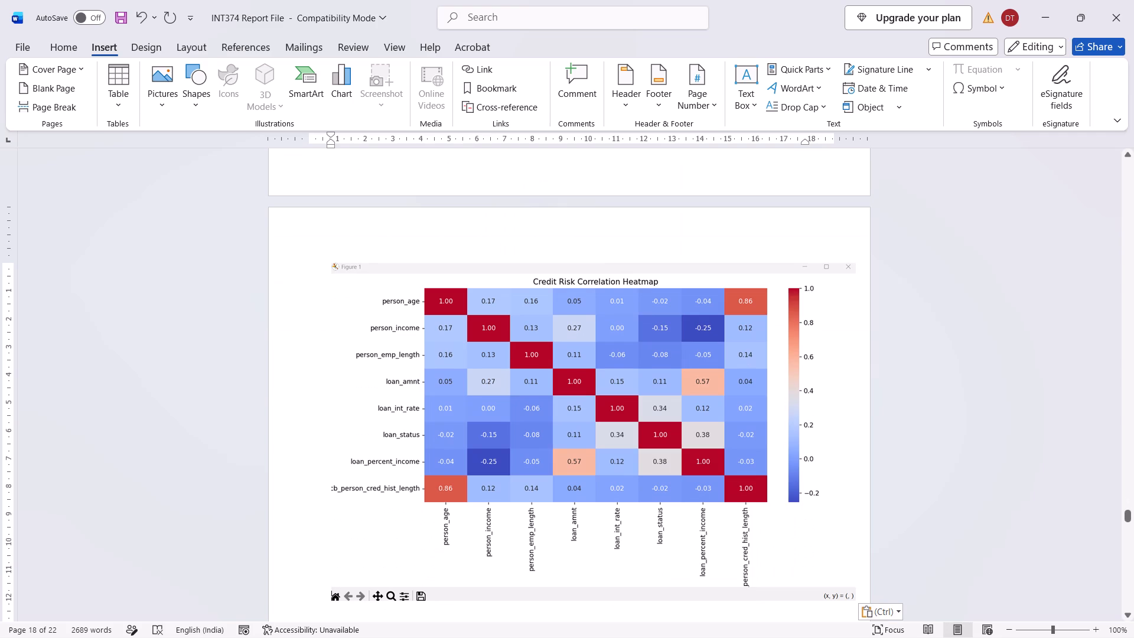
drag(332, 263, 416, 327)
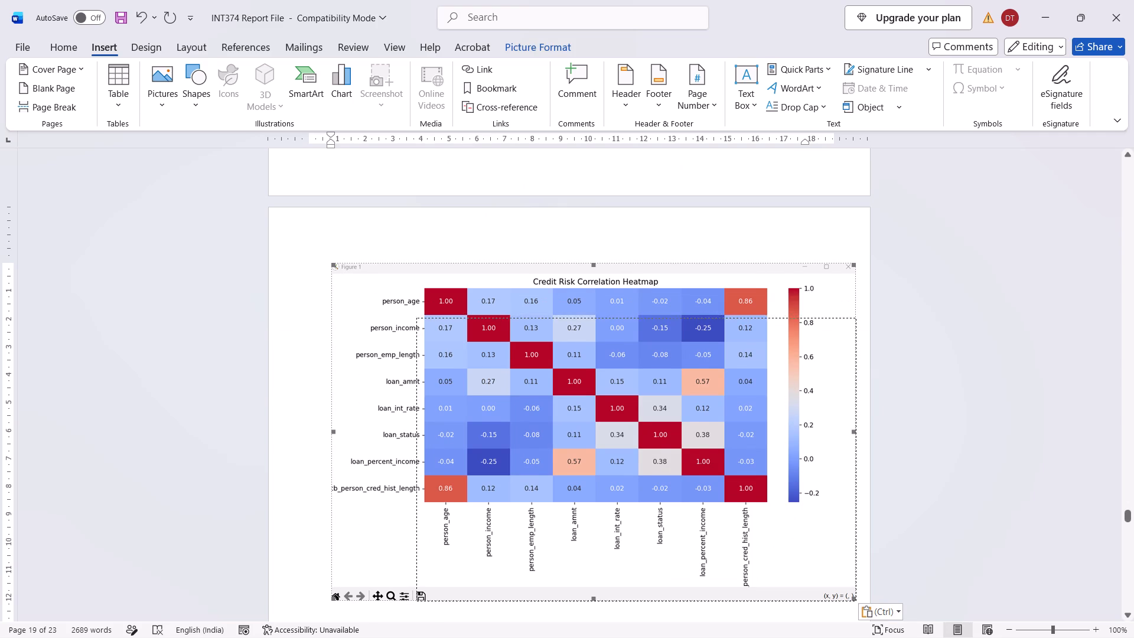
drag(416, 327, 417, 328)
Cut the model performance bar chart picture above Chart 3 and use it to replace the Chart 4 placeholder [Insert Spark MLlib Model Performance Comparison screenshot].
scroll(739, 405, up, 1)
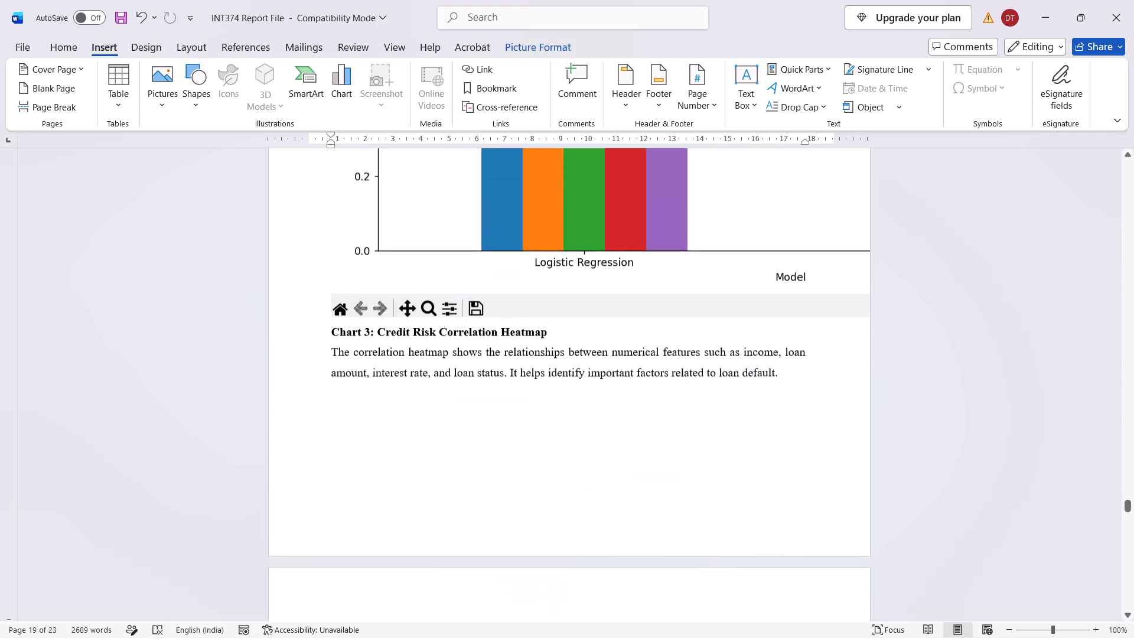
scroll(739, 405, up, 1)
click(618, 254)
key(ctrl+x)
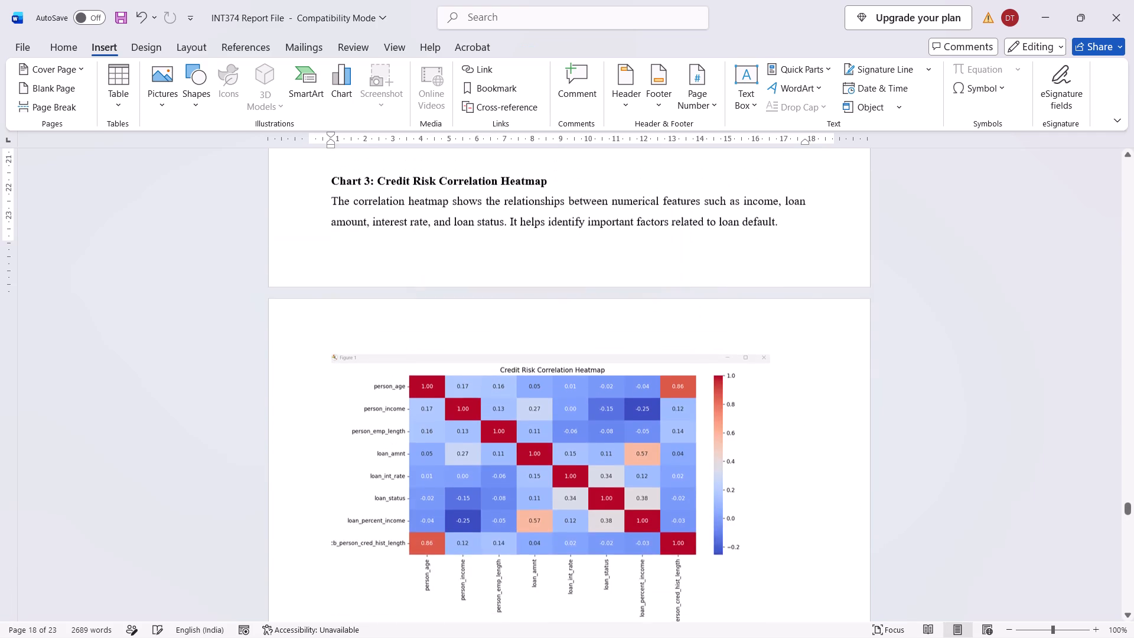
scroll(622, 292, down, 1)
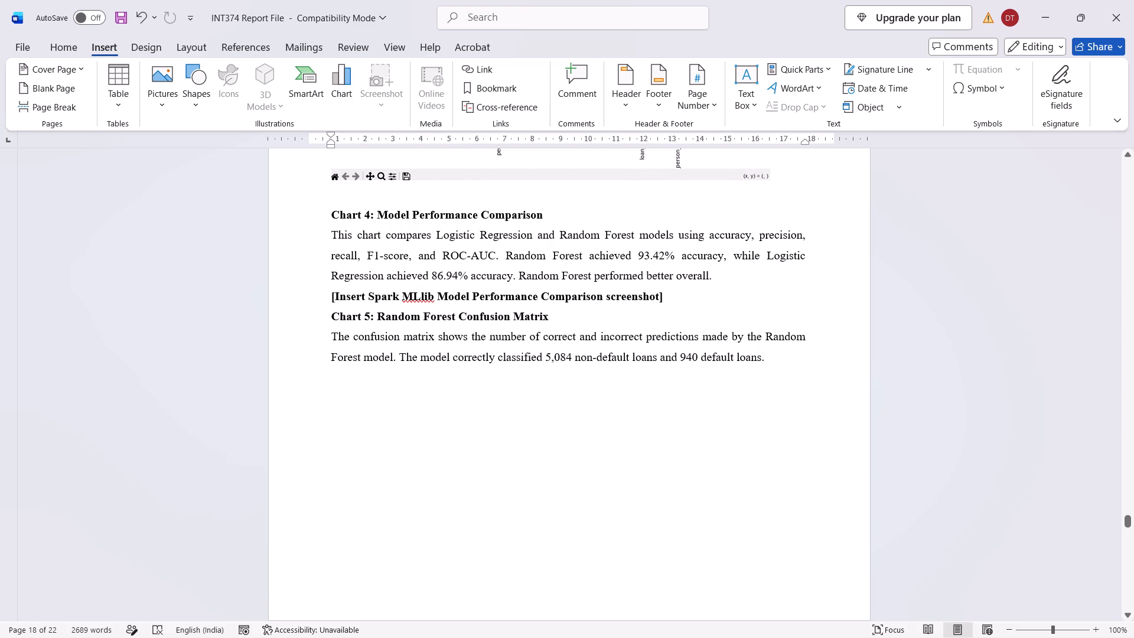
drag(670, 298, 340, 283)
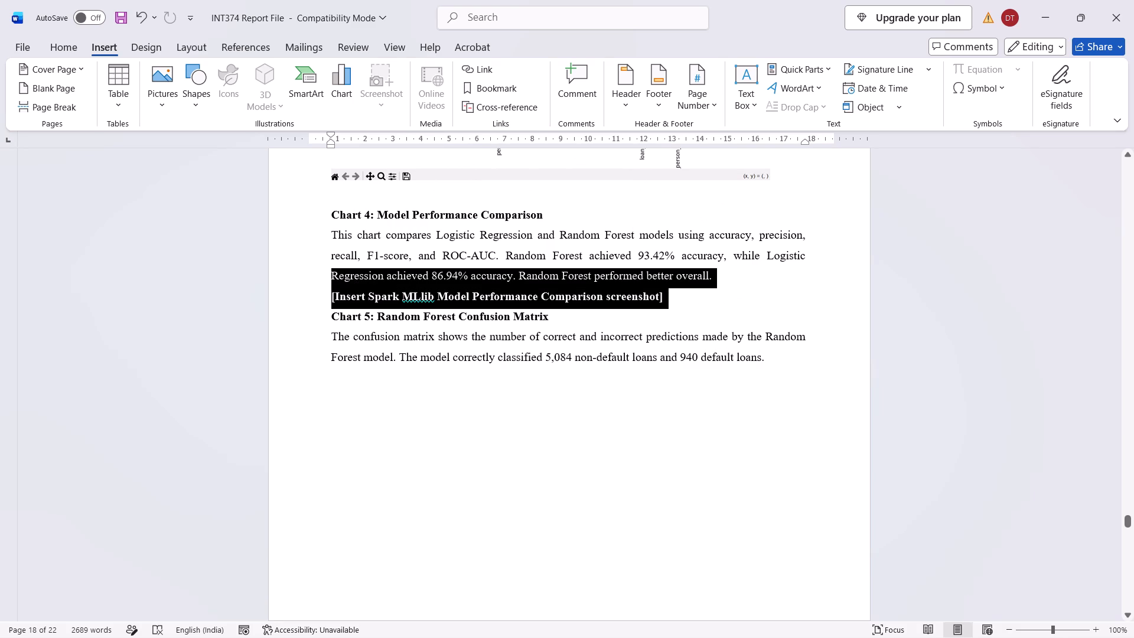
drag(340, 283, 331, 302)
key(v)
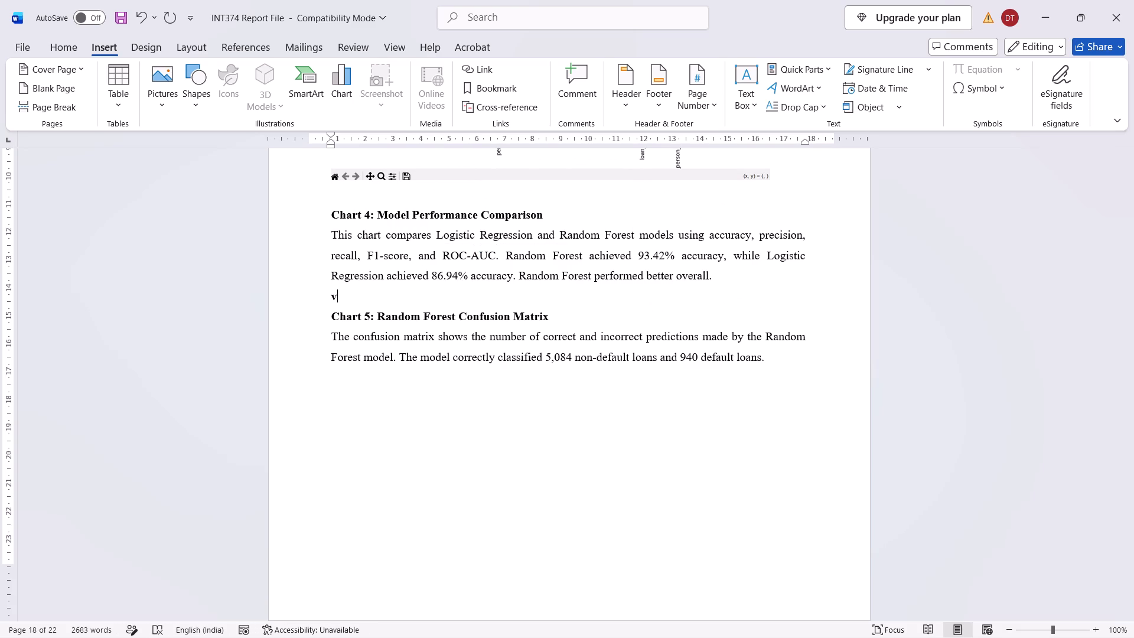
key(Delete)
key(BackSpace)
key(ctrl+v)
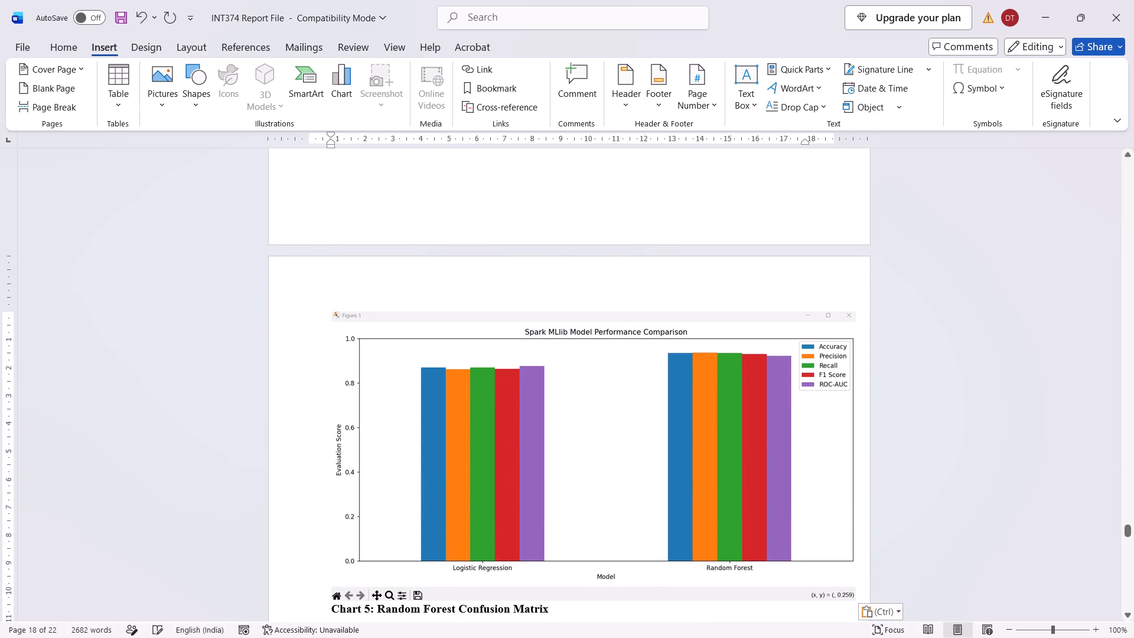
Shrink the Spark MLlib Model Performance Comparison picture under Chart 4 proportionally to about 15 cm wide.
click(416, 354)
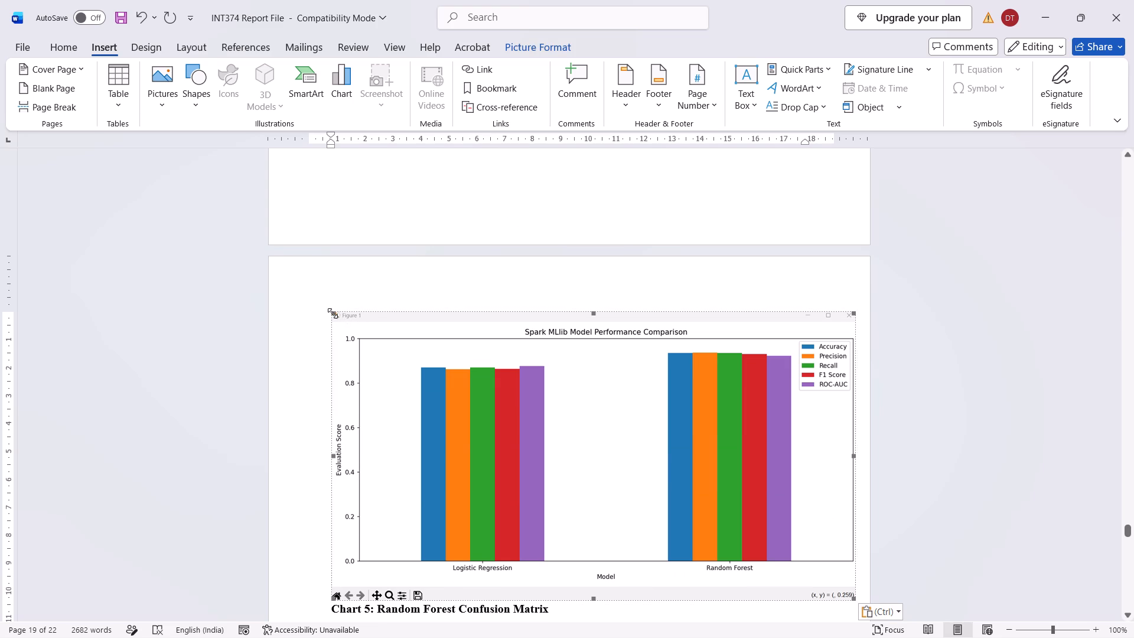
drag(333, 313, 432, 378)
scroll(503, 365, up, 1)
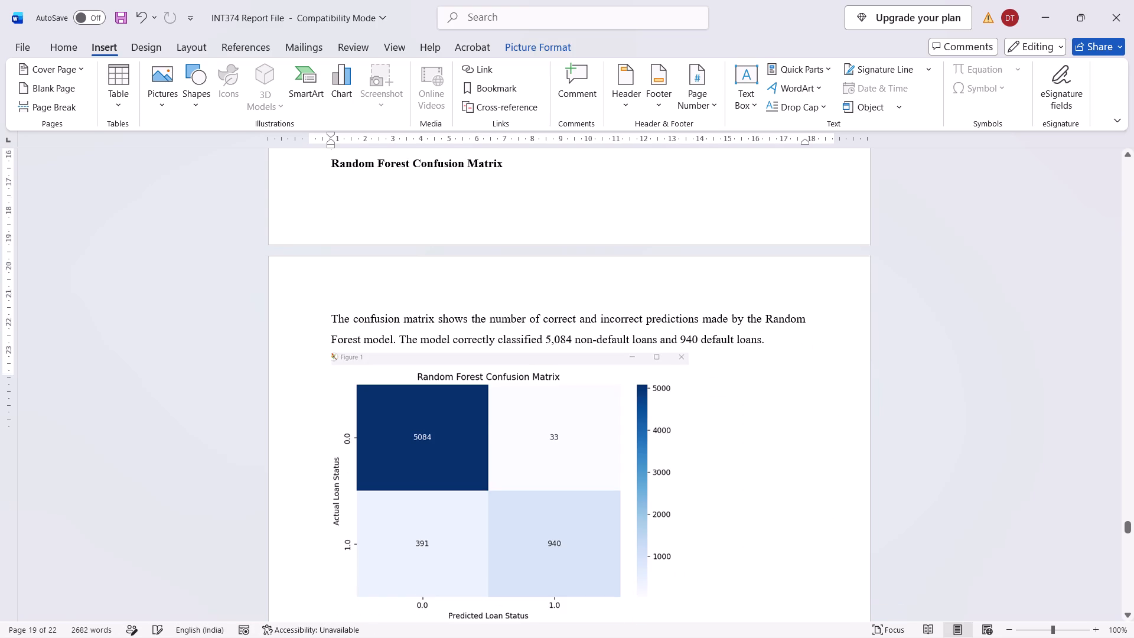
scroll(503, 365, up, 1)
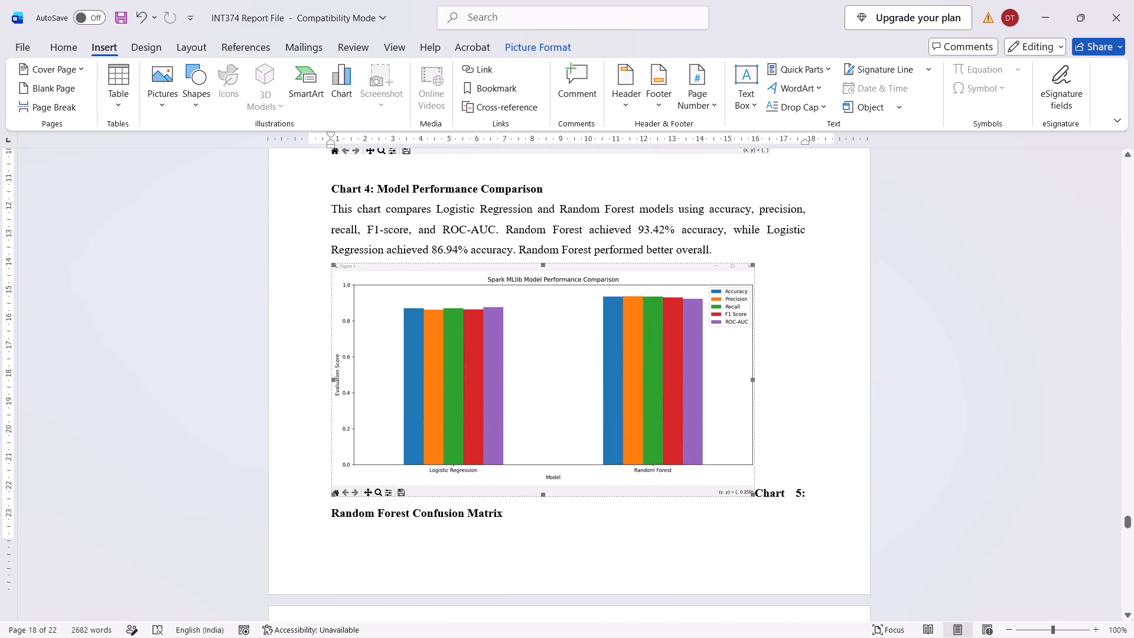
Put the heading Chart 5: Random Forest Confusion Matrix on its own line below the Model Performance Comparison picture.
click(757, 494)
key(Return)
Review the order, size and spacing of the section 9 charts and their headings, and look over the sections that follow.
scroll(757, 494, up, 1)
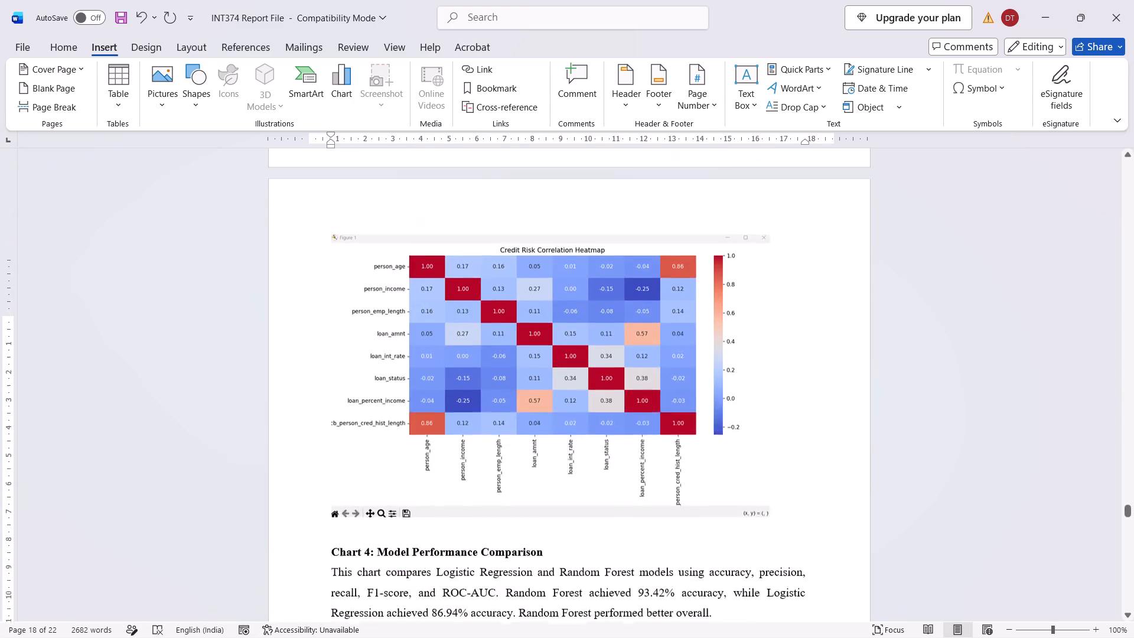
scroll(757, 494, up, 2)
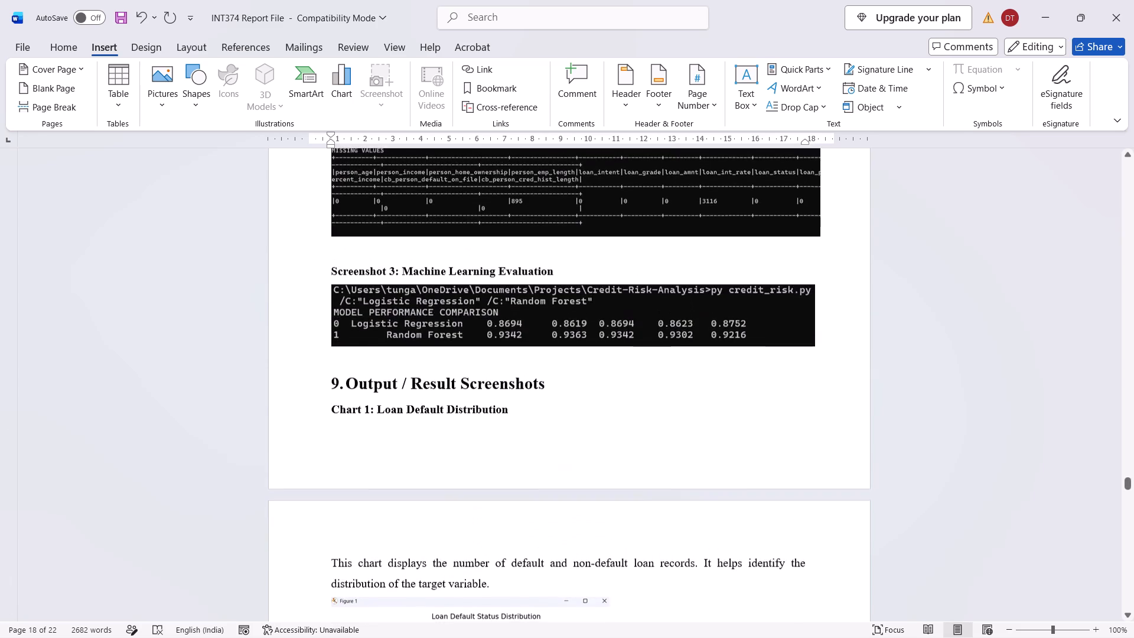
scroll(757, 494, down, 1)
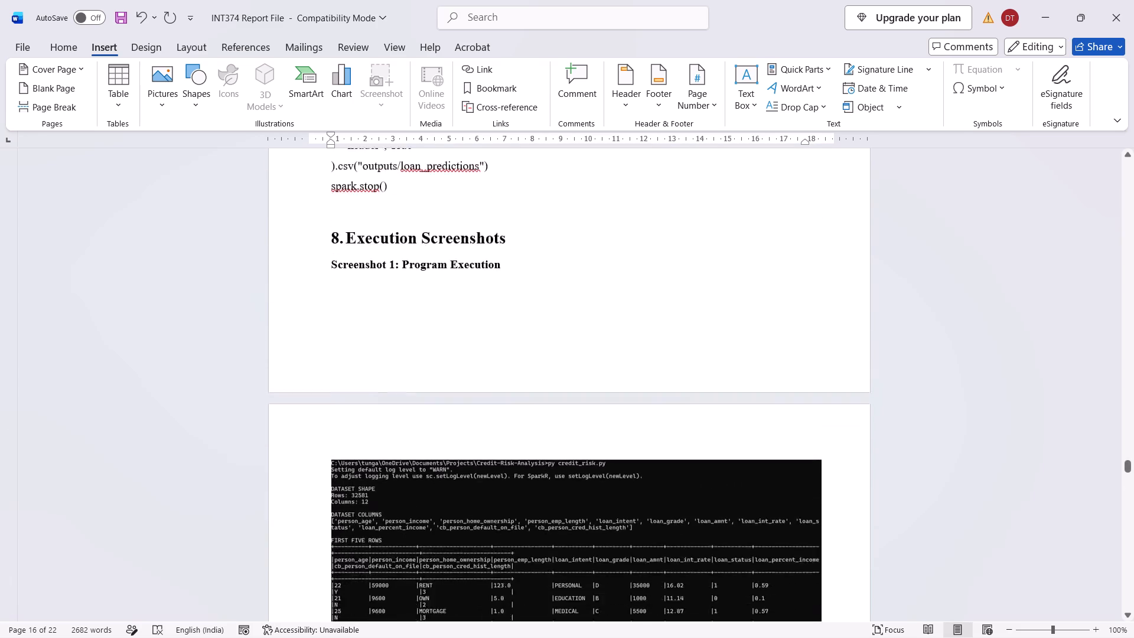
scroll(757, 494, down, 1)
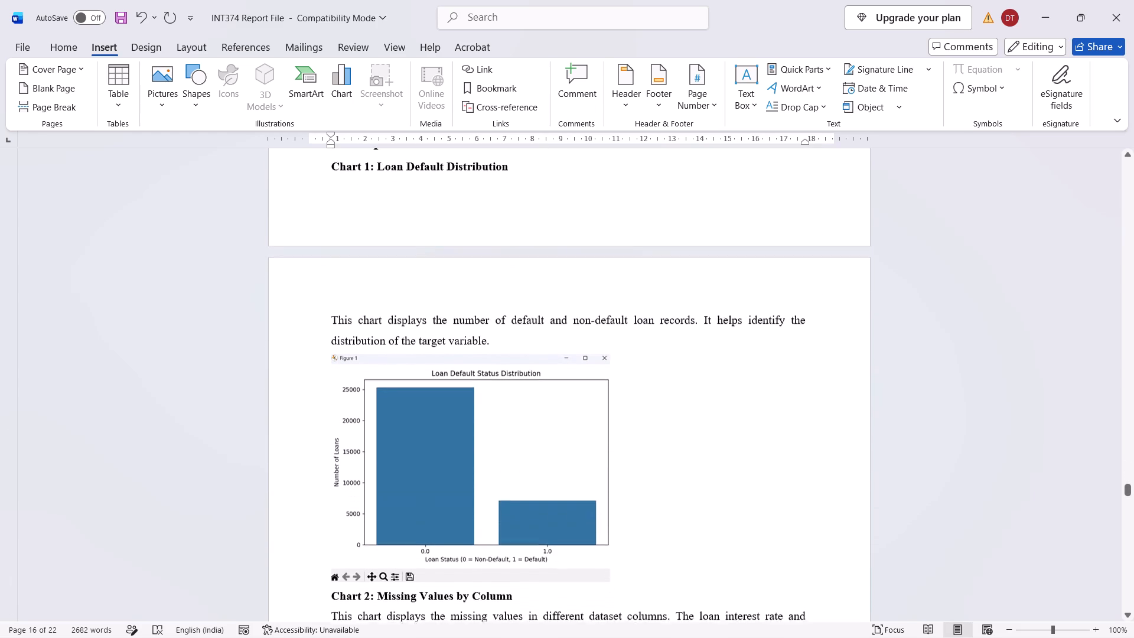
scroll(757, 494, down, 2)
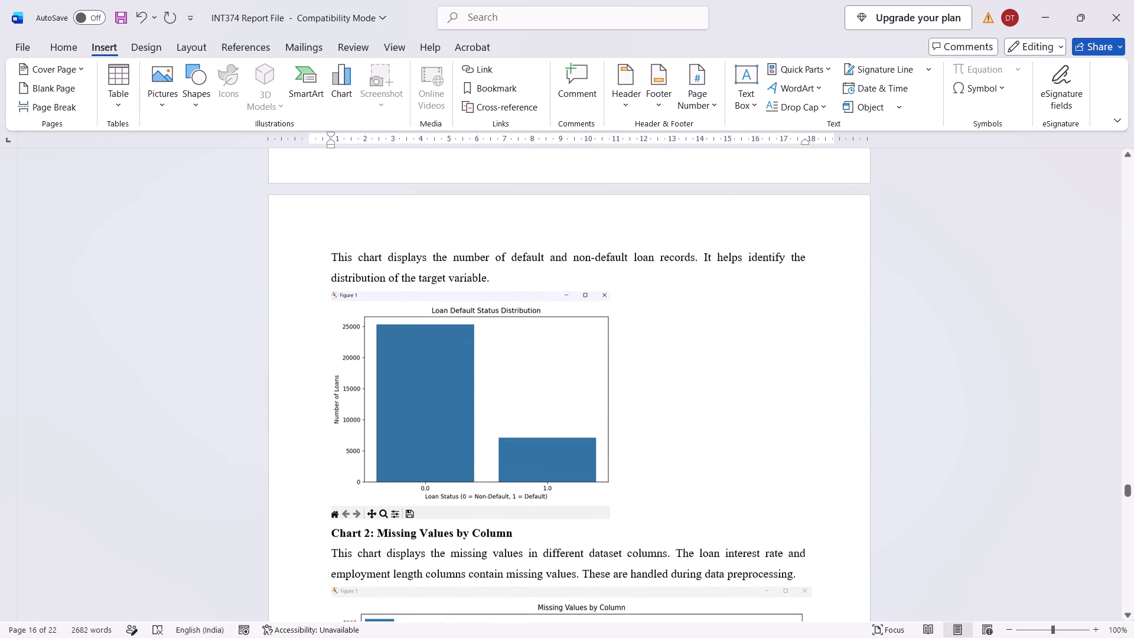
scroll(757, 494, down, 2)
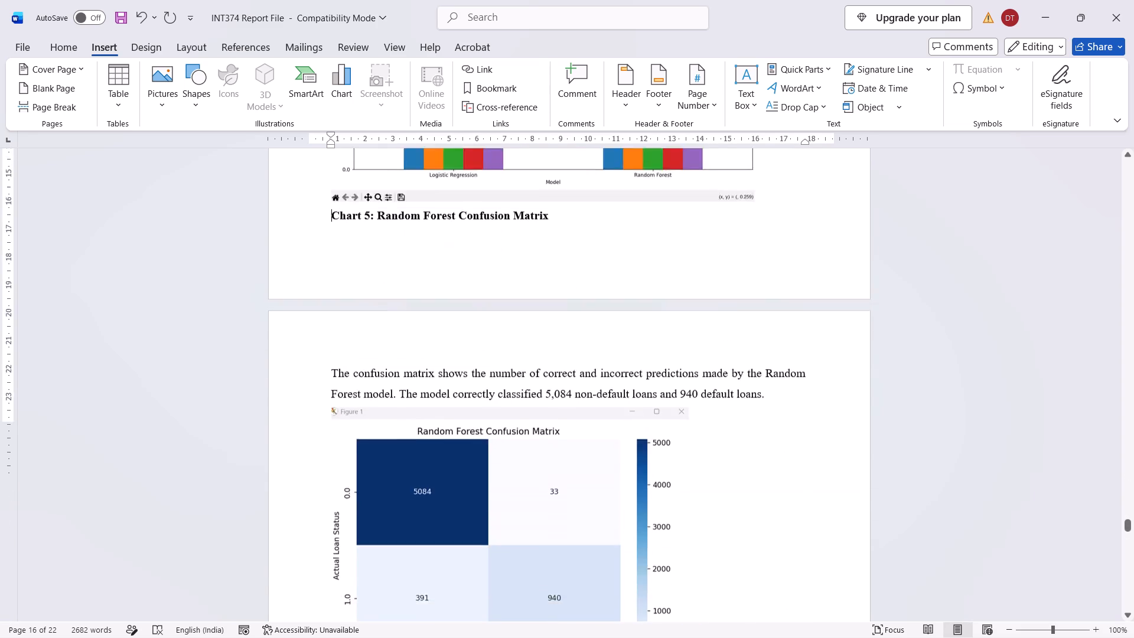
scroll(757, 494, down, 1)
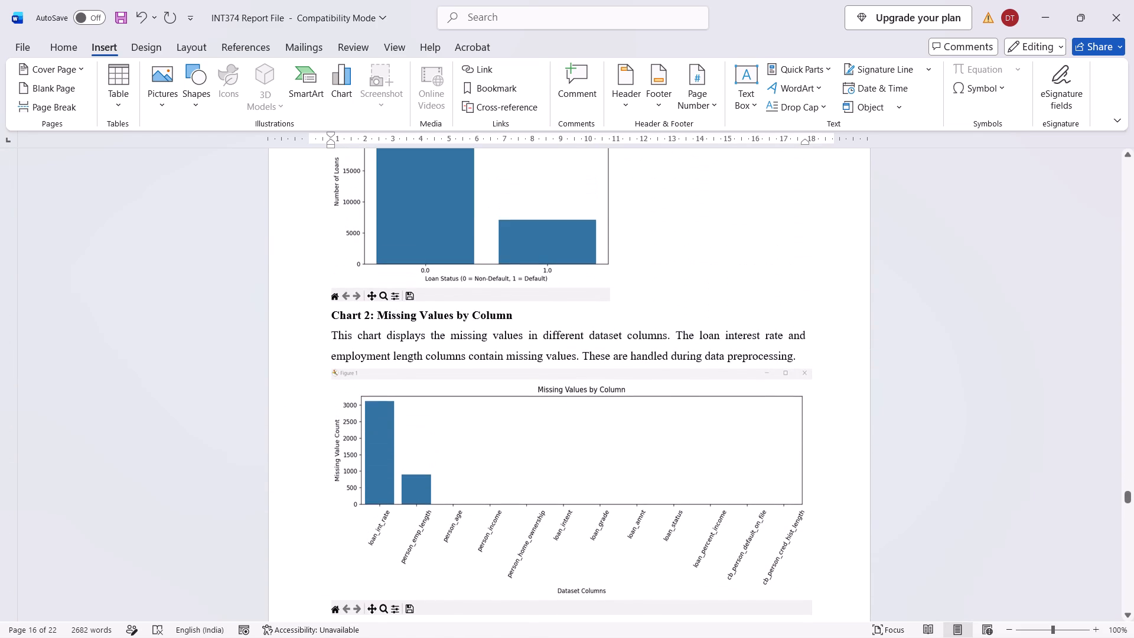
scroll(757, 494, right, 2)
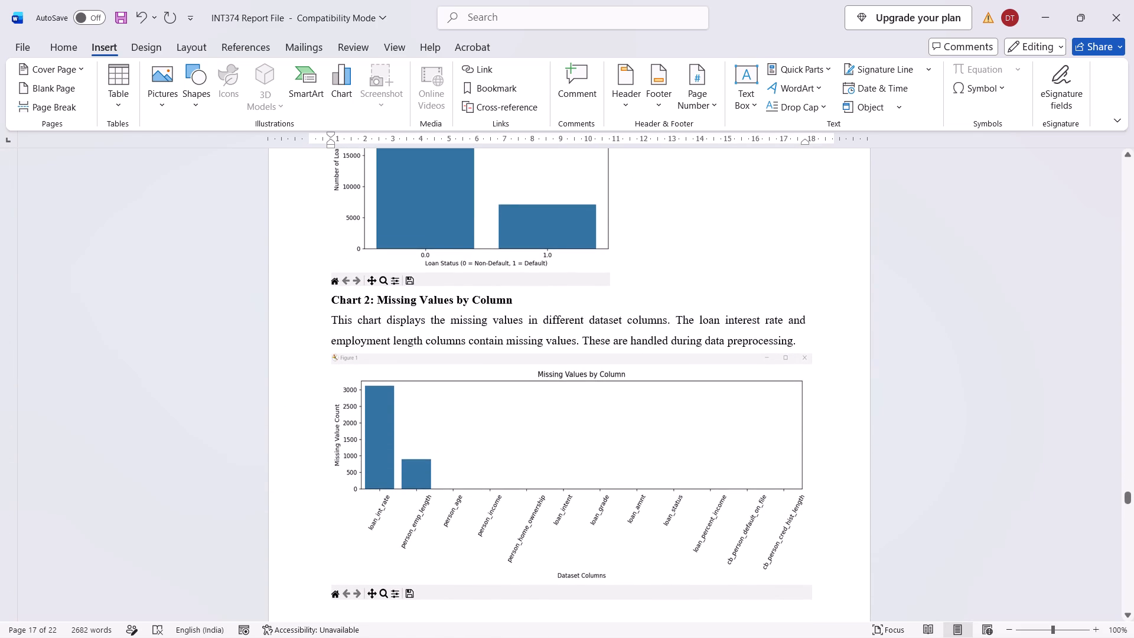
scroll(757, 494, right, 1)
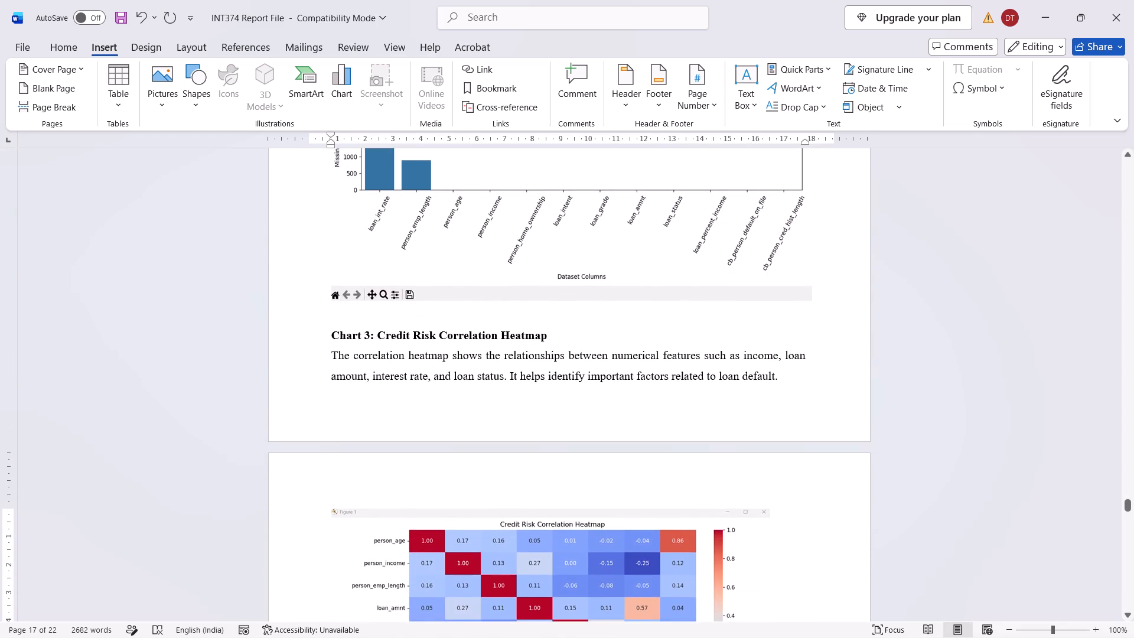
scroll(757, 494, right, 2)
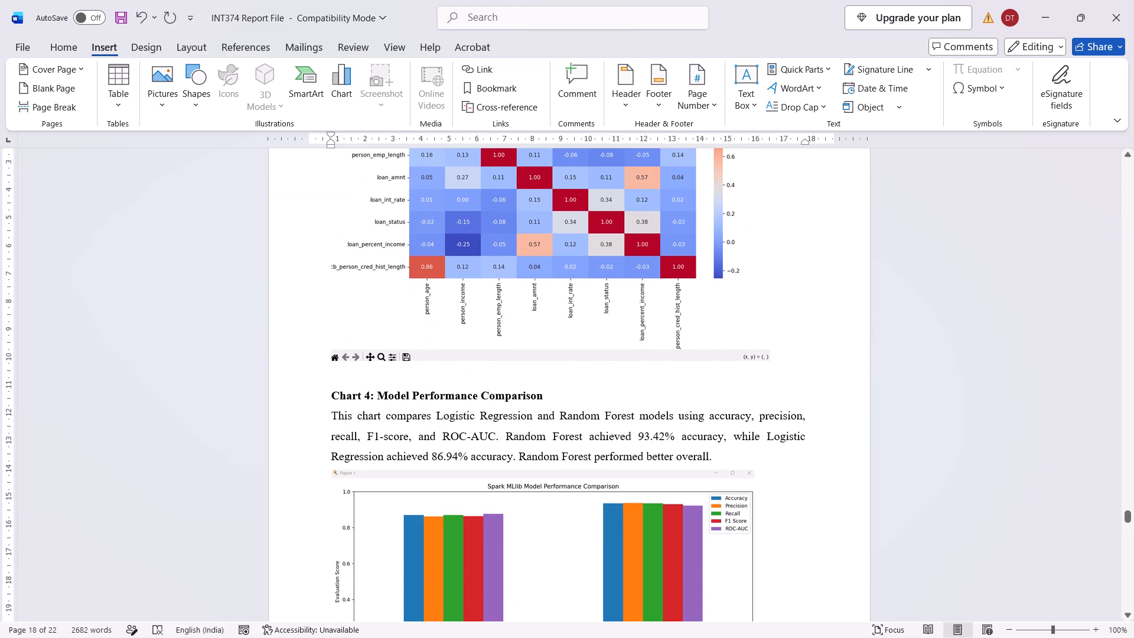
scroll(757, 494, right, 1)
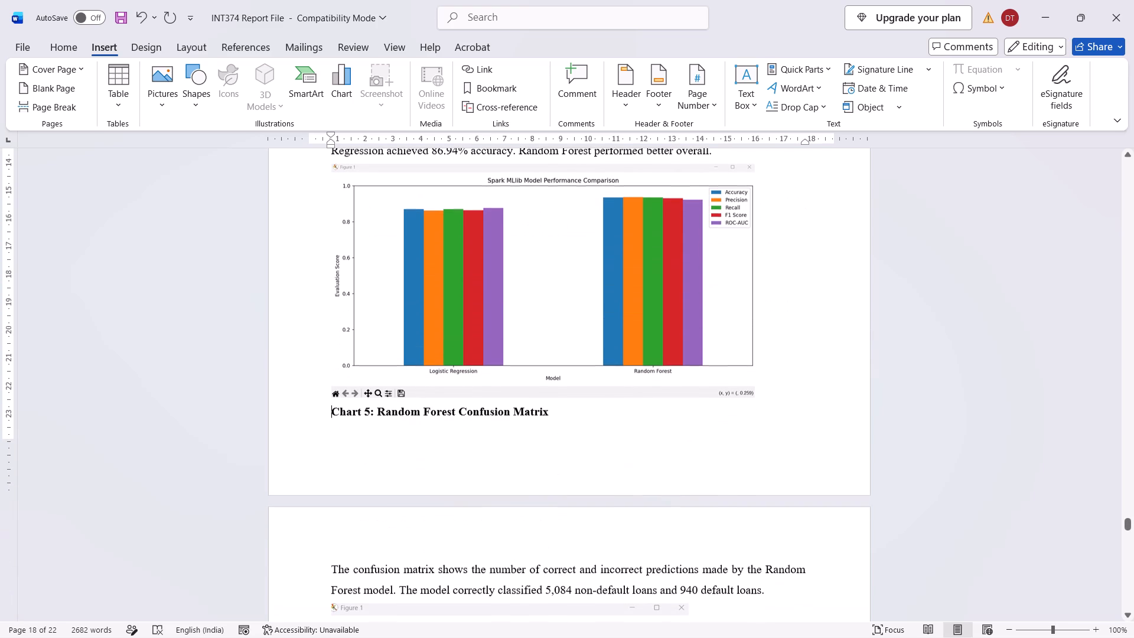
scroll(696, 449, up, 1)
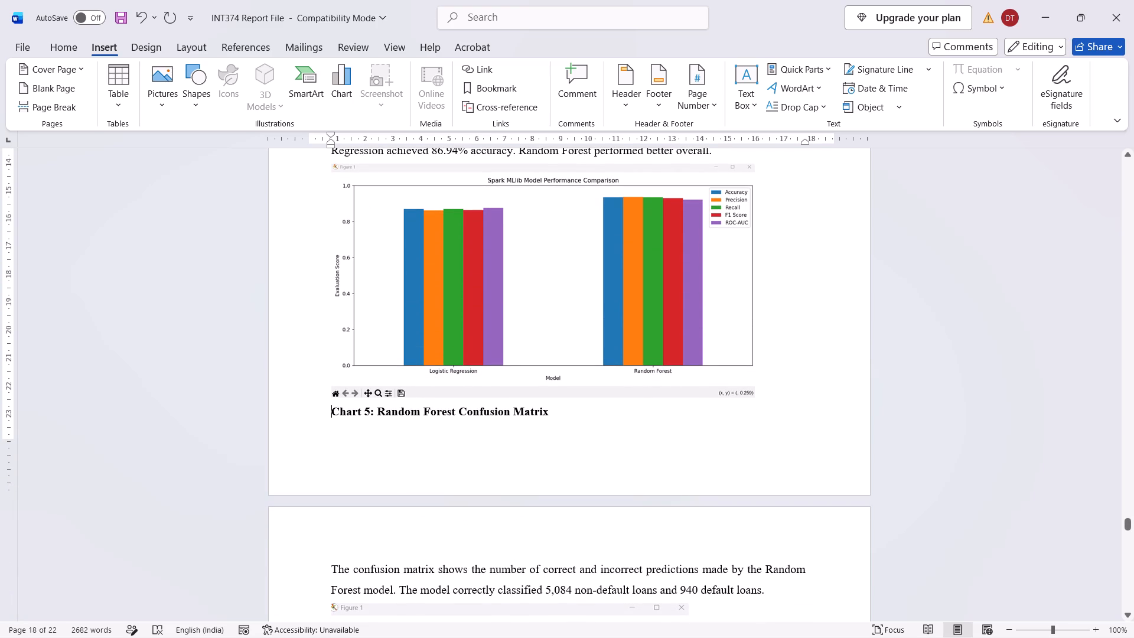
scroll(696, 449, up, 1)
scroll(696, 449, down, 2)
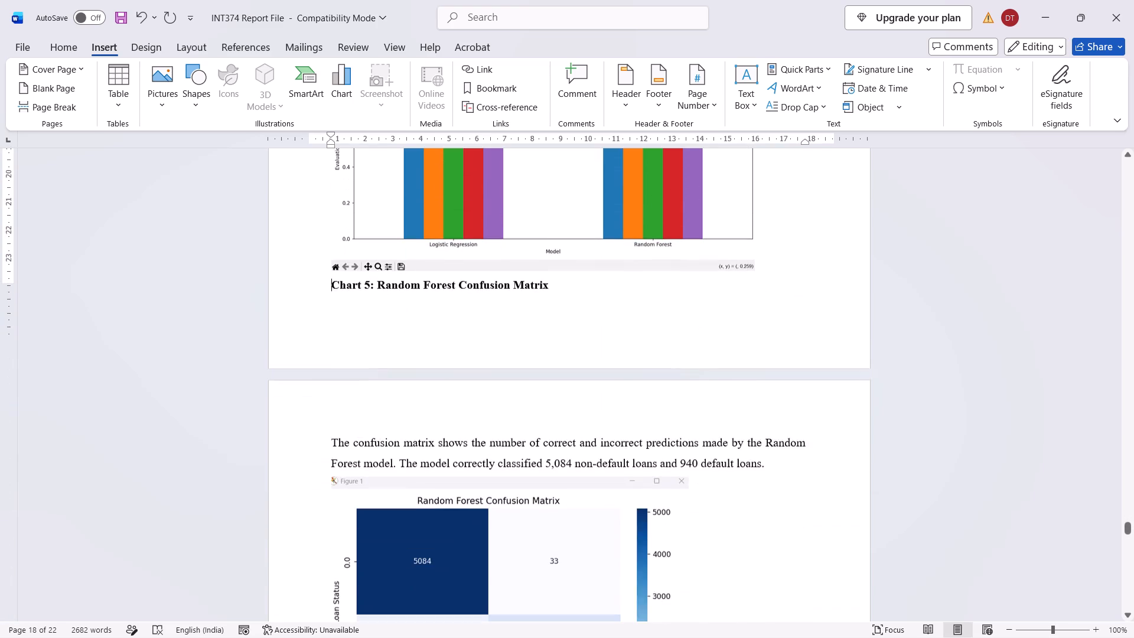
scroll(696, 449, down, 1)
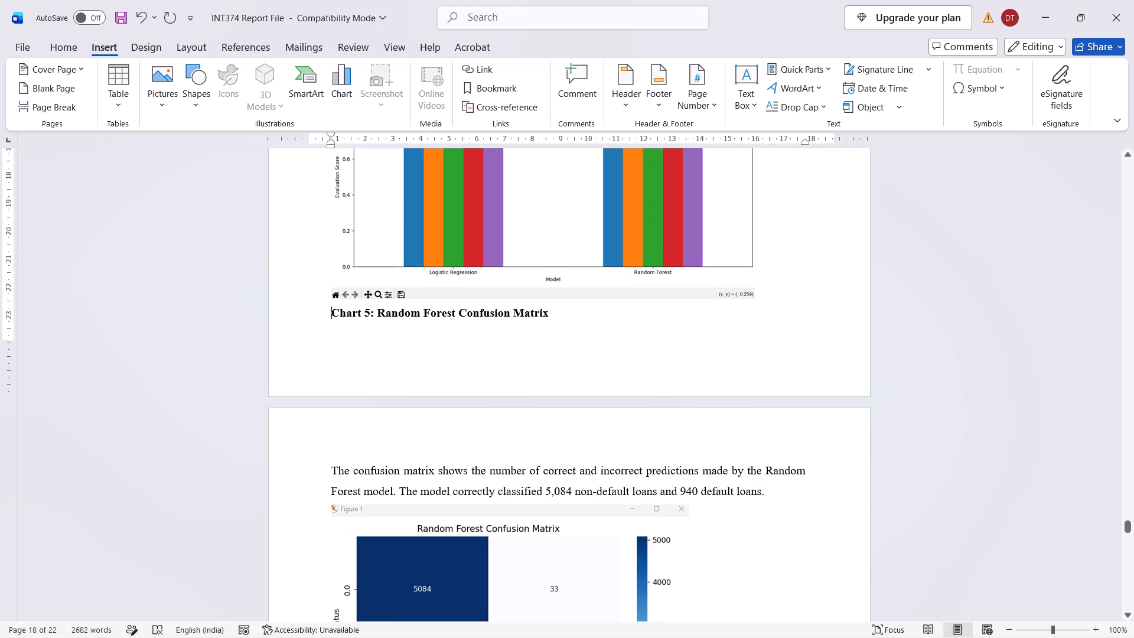
scroll(696, 449, down, 1)
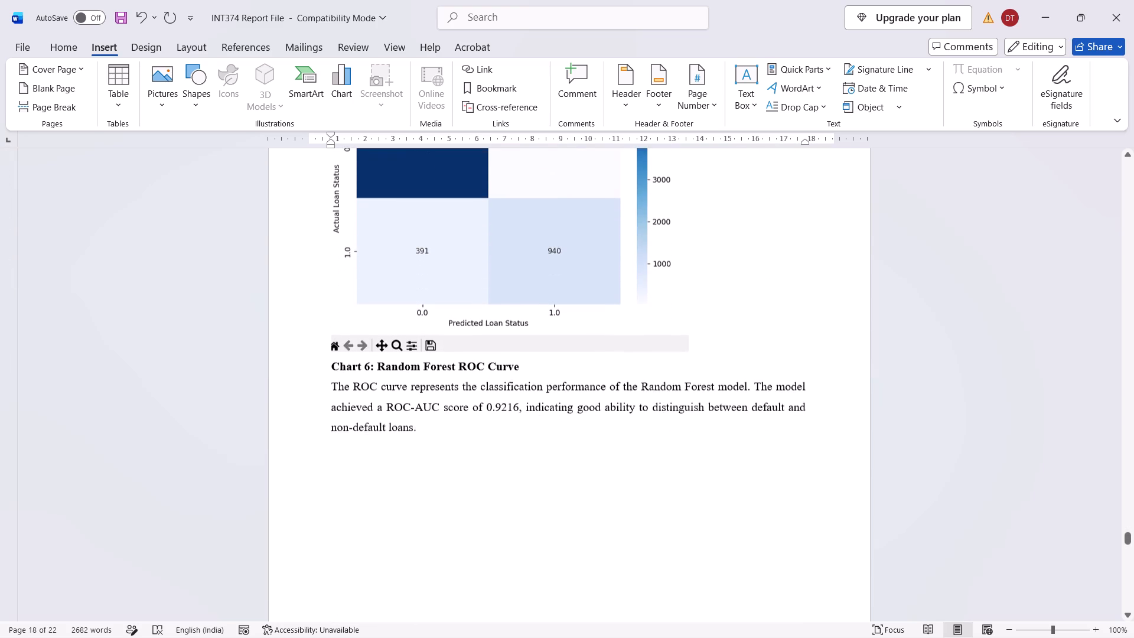
scroll(696, 449, up, 2)
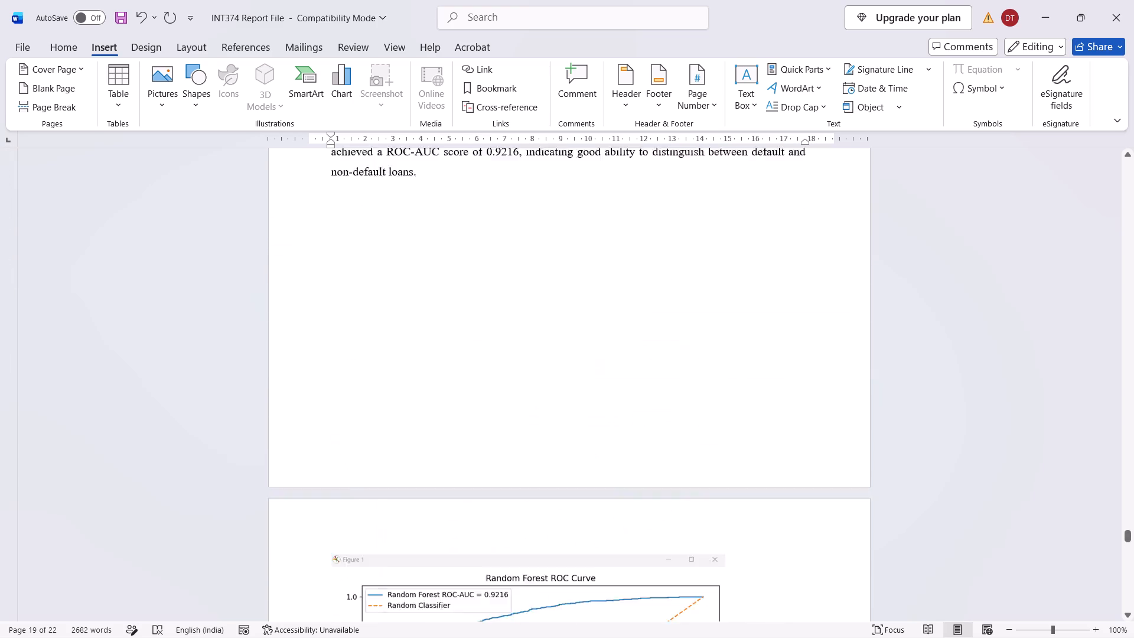
scroll(696, 449, up, 2)
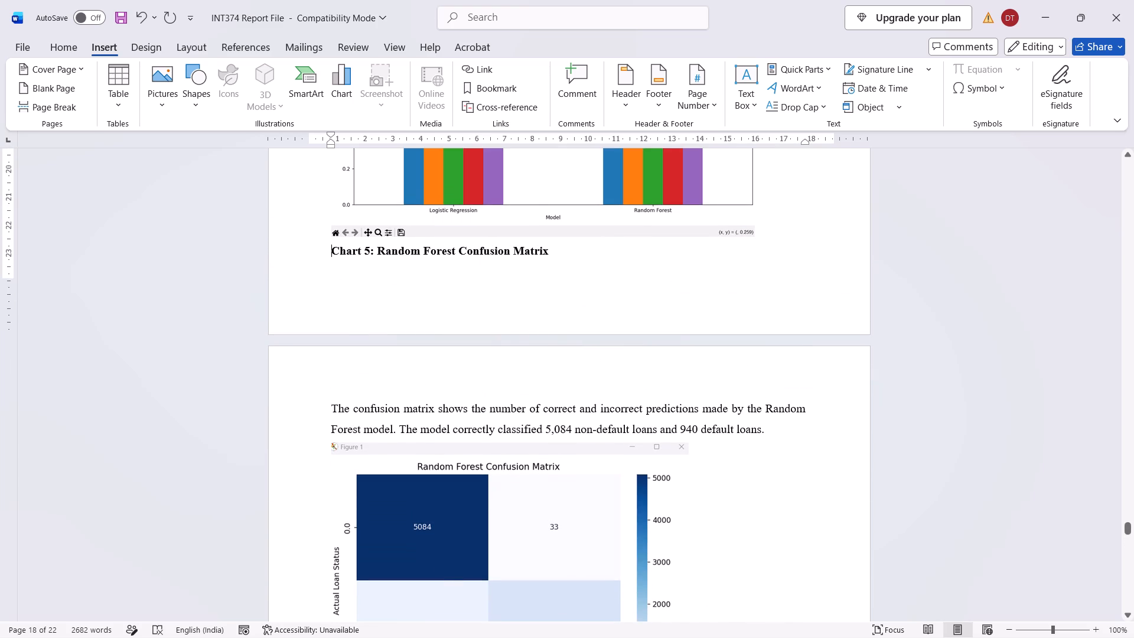
scroll(695, 375, right, 1)
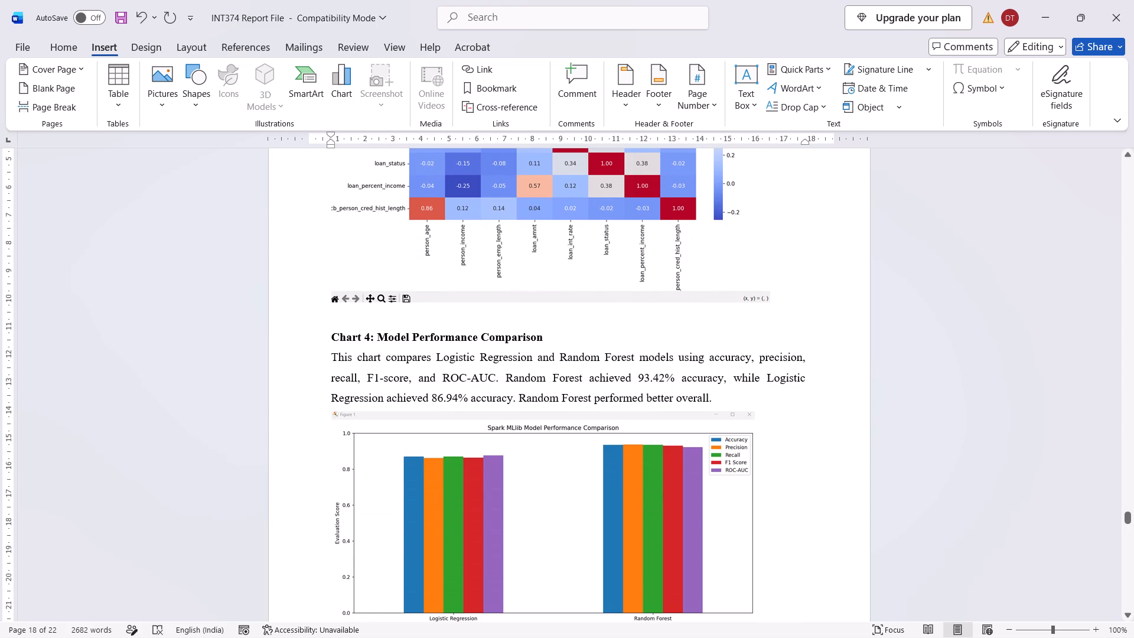
scroll(695, 375, down, 3)
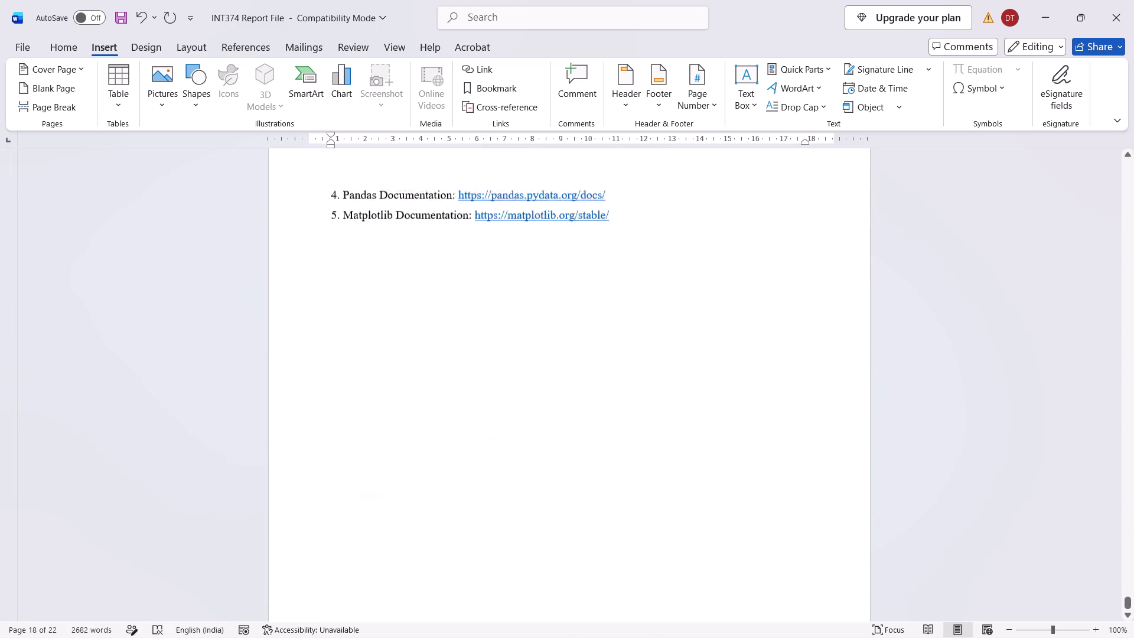
scroll(695, 375, up, 2)
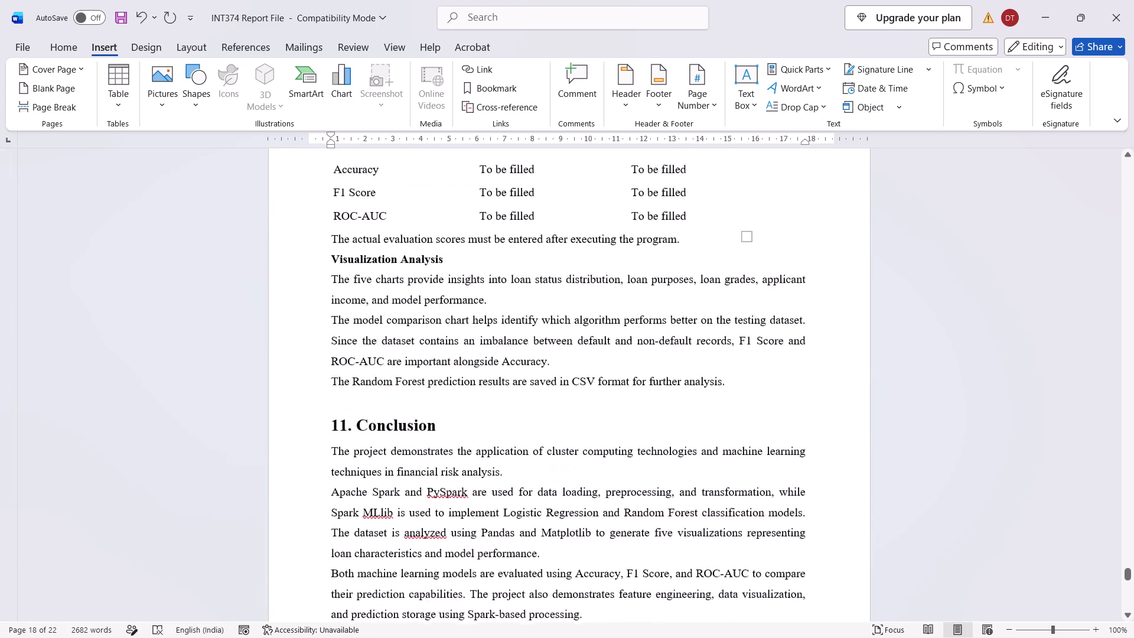
scroll(695, 375, up, 1)
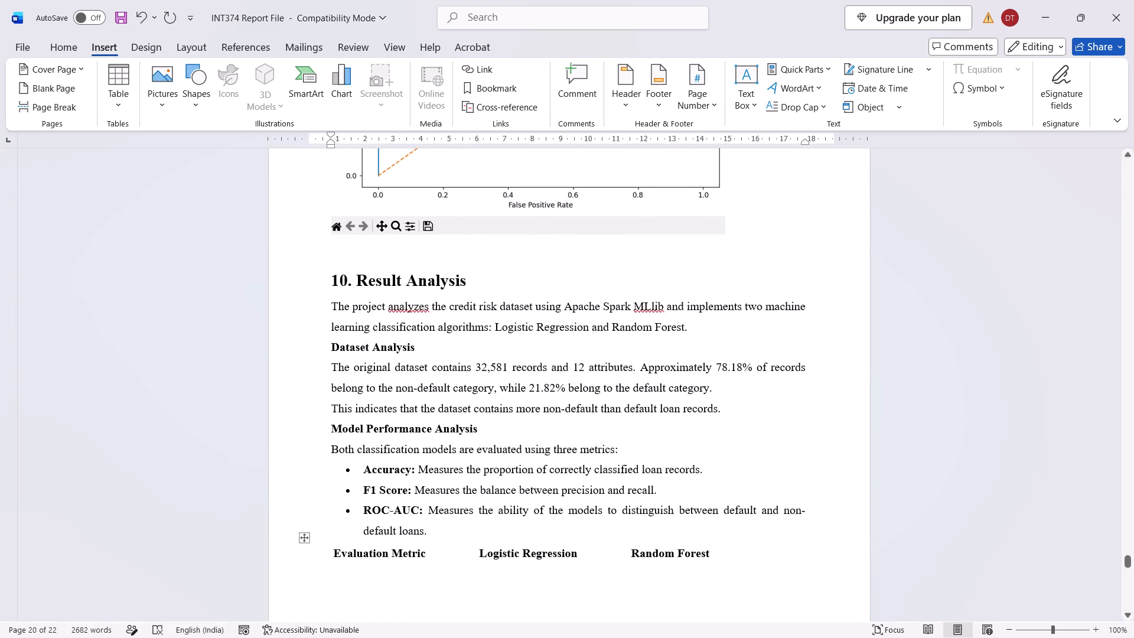
scroll(519, 548, up, 1)
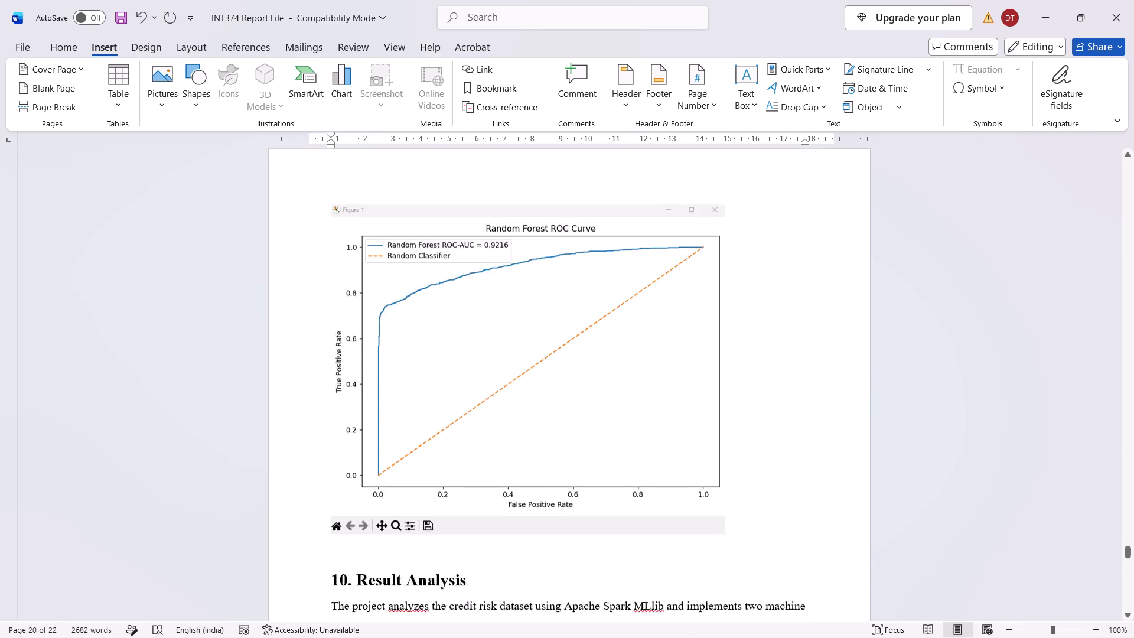
scroll(519, 548, up, 2)
Insert a blank line between the Model Performance Comparison picture and the Chart 5 heading.
scroll(519, 548, down, 1)
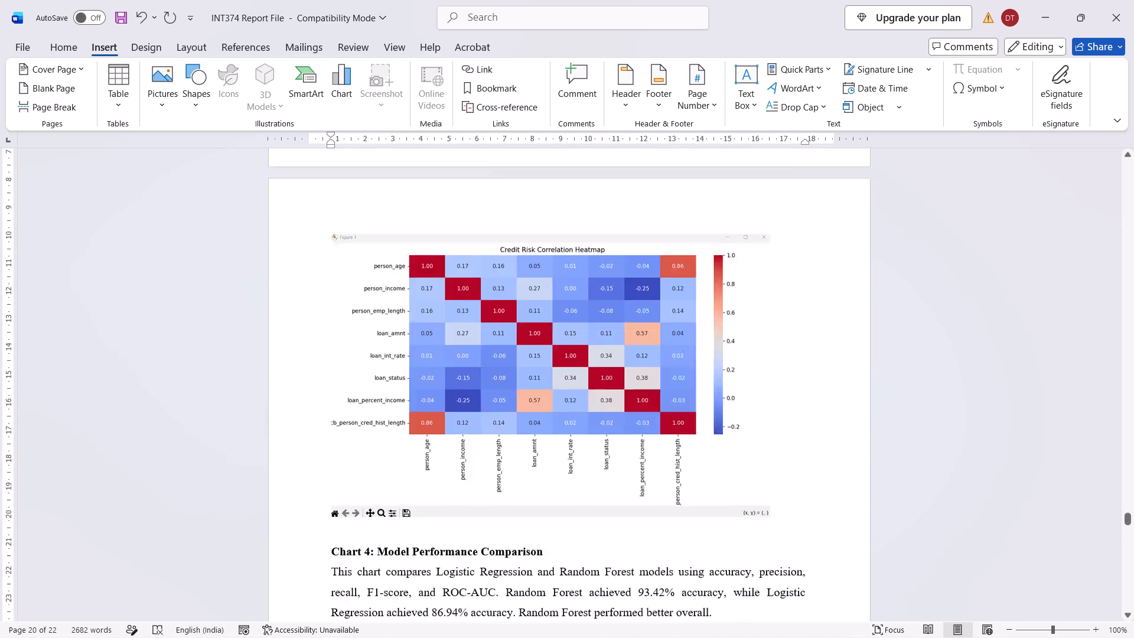
scroll(519, 548, down, 1)
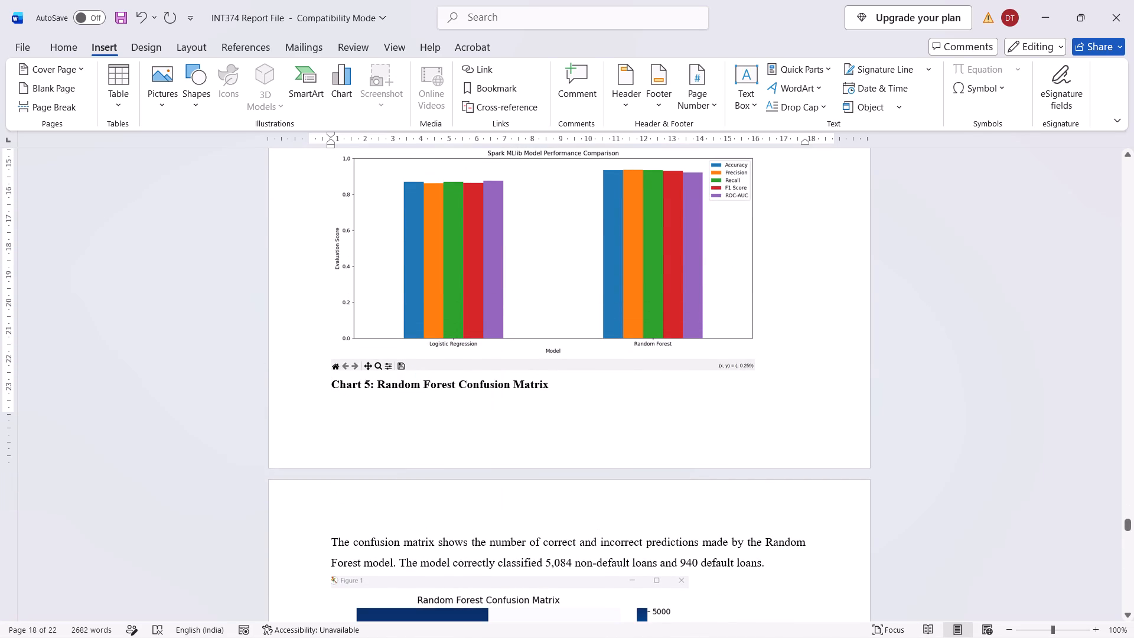
click(770, 363)
key(Return)
Insert a blank line between the Loan Default Status Distribution picture and the heading Chart 2: Missing Values by Column.
scroll(770, 363, up, 1)
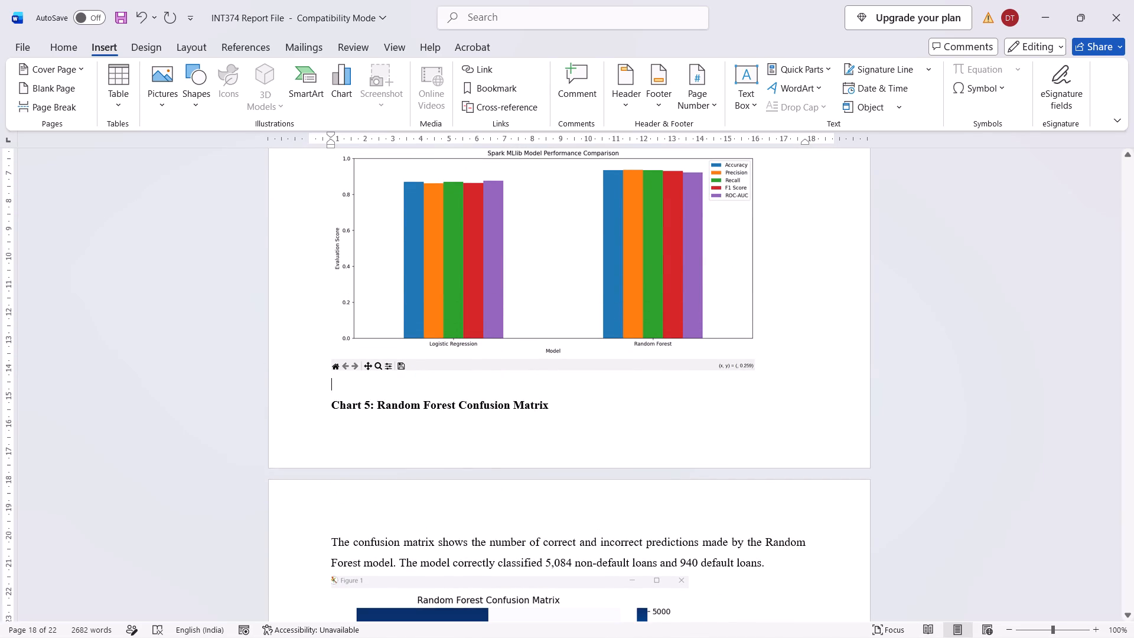
scroll(770, 363, up, 1)
scroll(743, 448, up, 1)
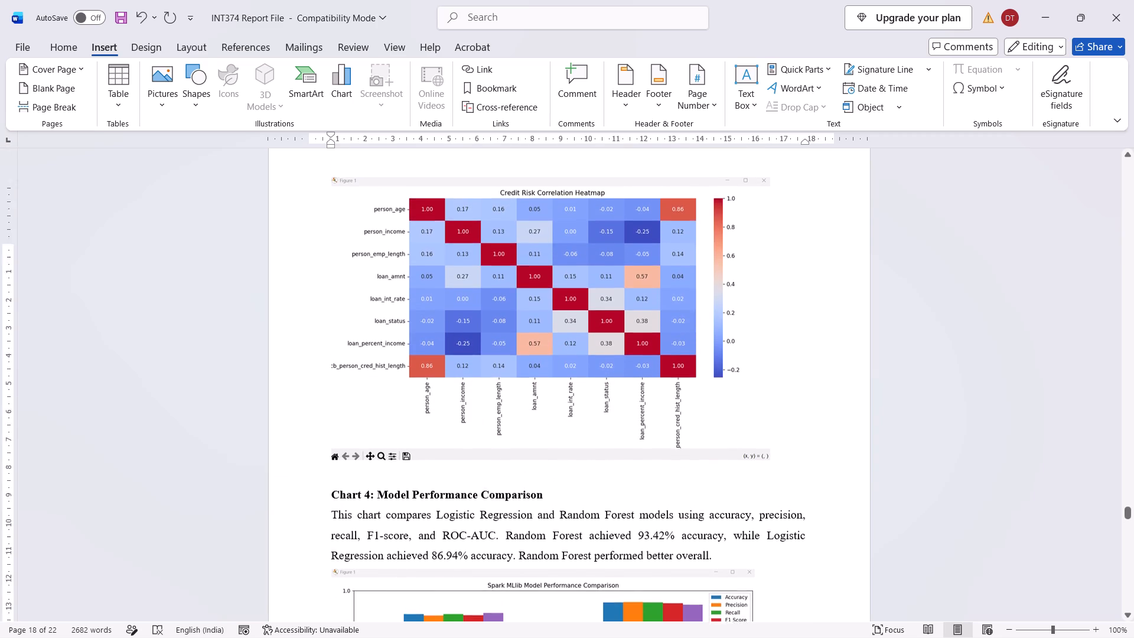
scroll(743, 448, up, 1)
scroll(744, 442, right, 1)
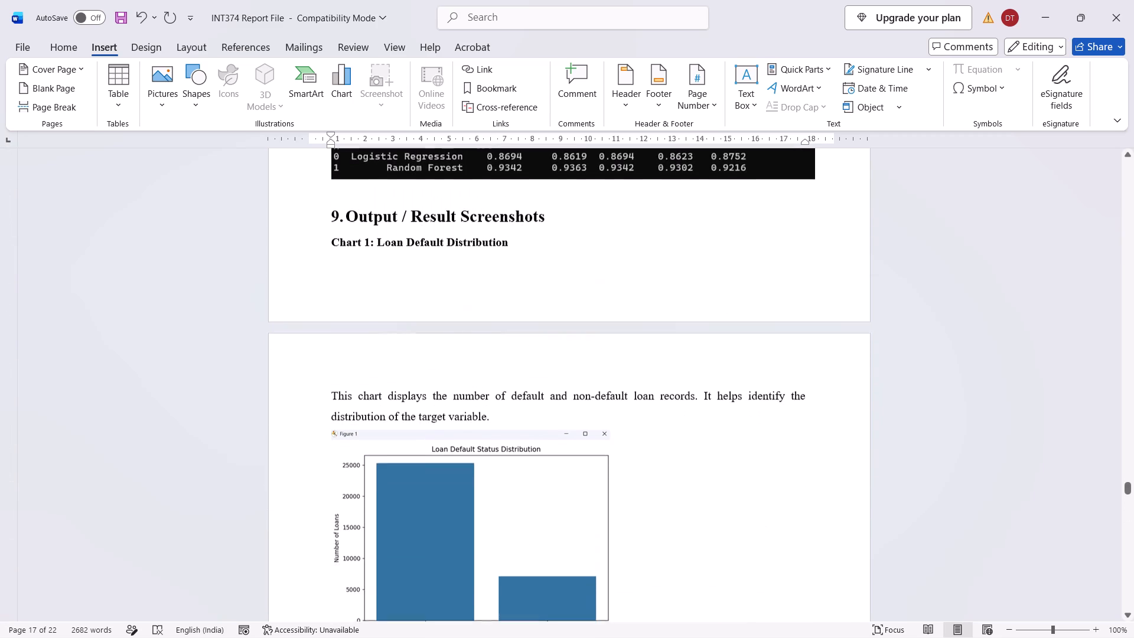
scroll(744, 442, right, 2)
click(684, 389)
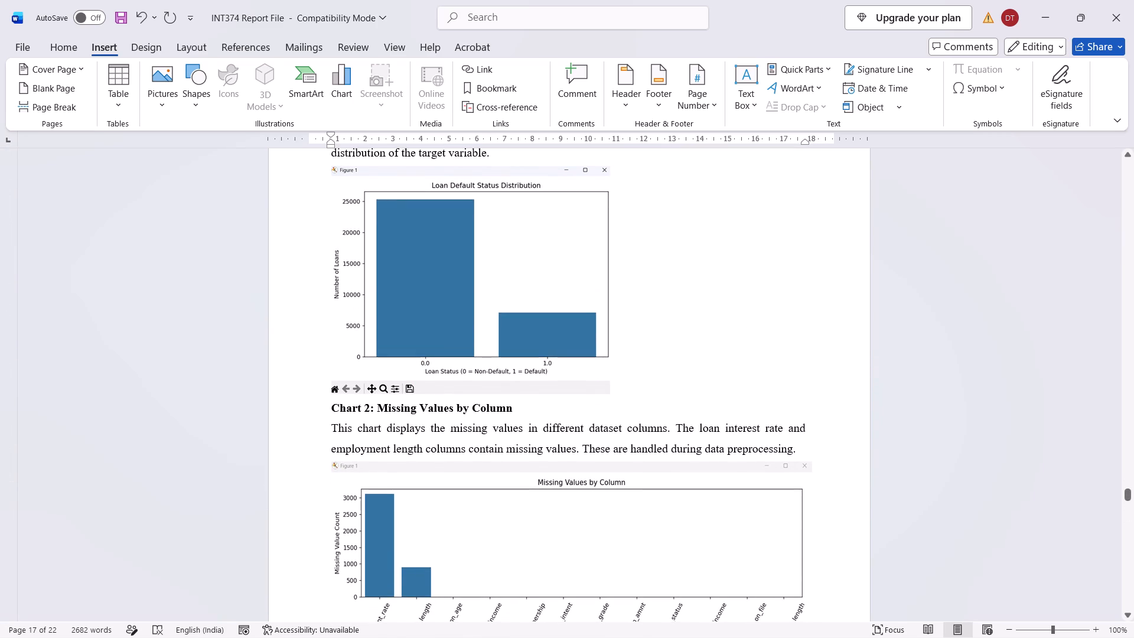
key(Return)
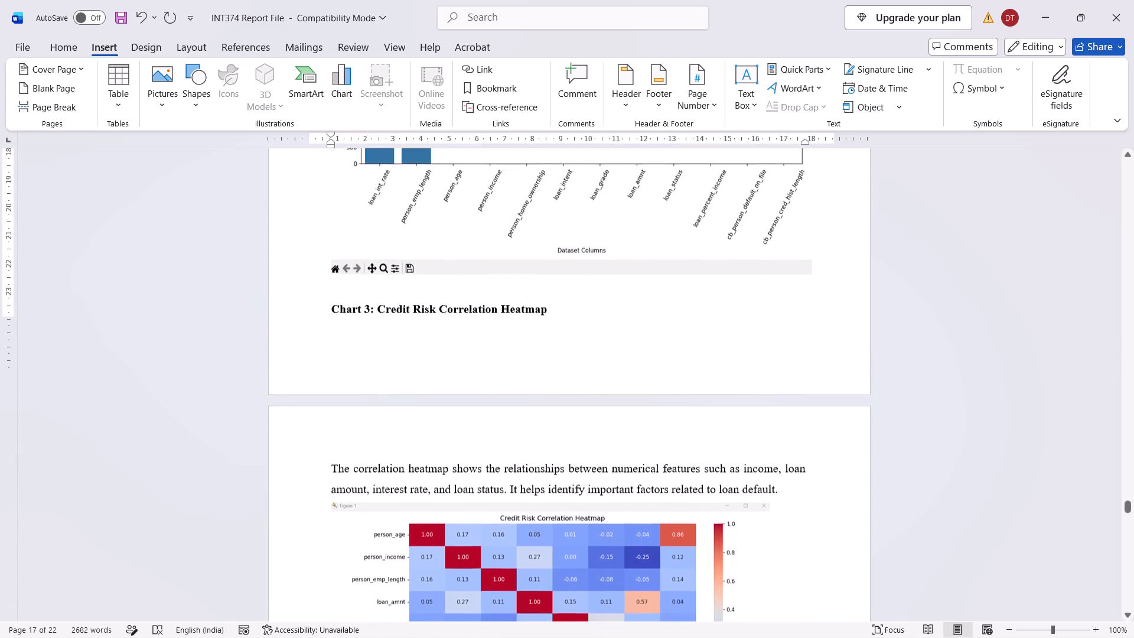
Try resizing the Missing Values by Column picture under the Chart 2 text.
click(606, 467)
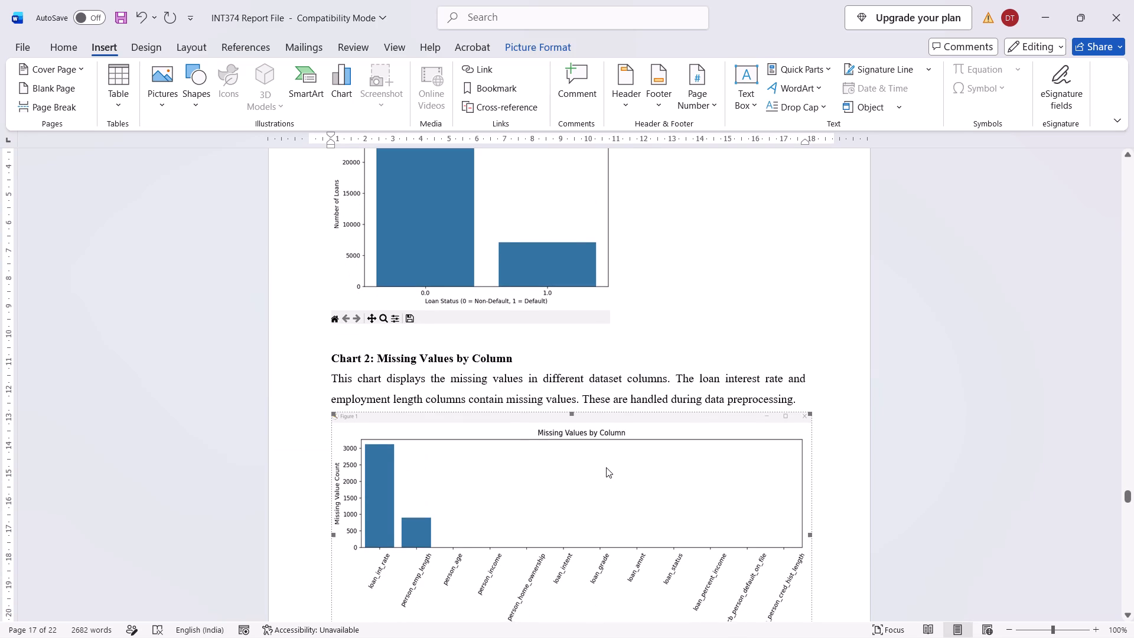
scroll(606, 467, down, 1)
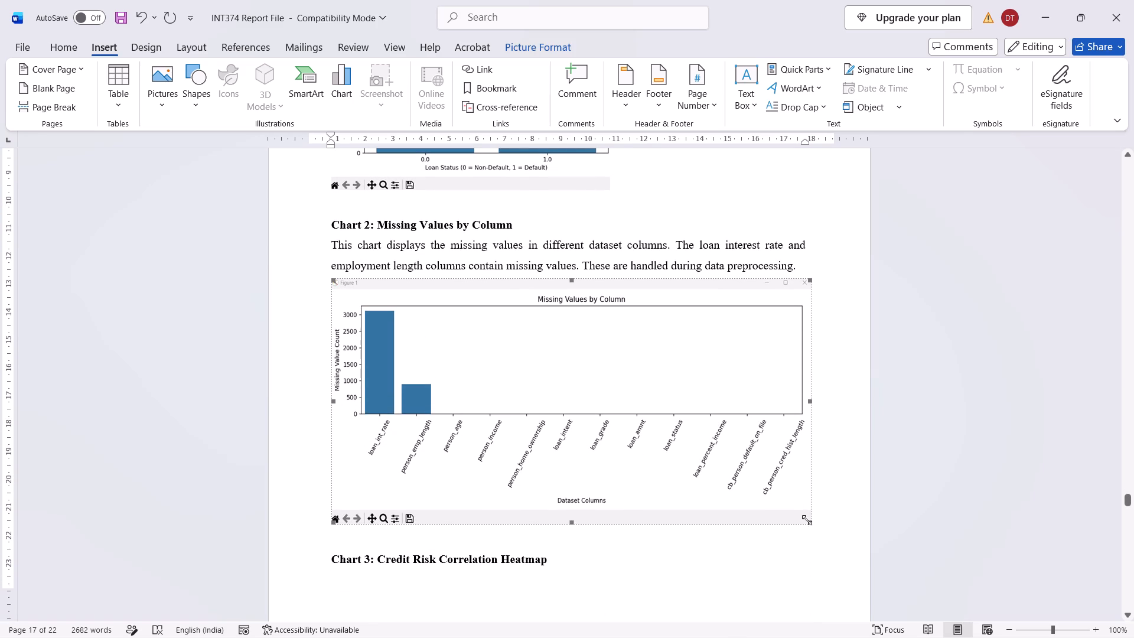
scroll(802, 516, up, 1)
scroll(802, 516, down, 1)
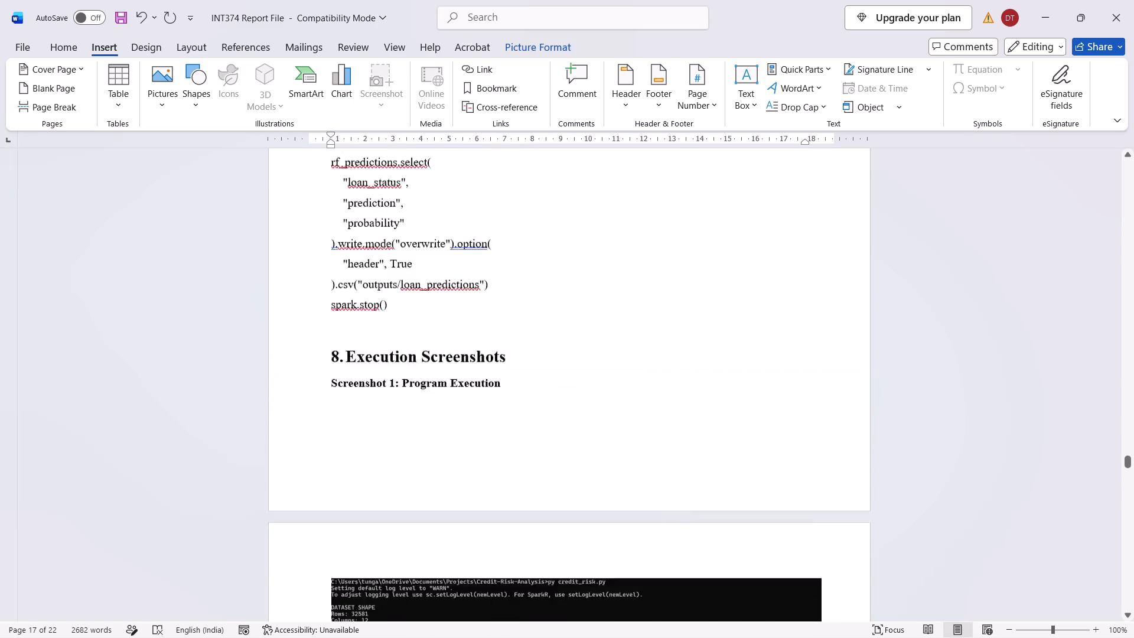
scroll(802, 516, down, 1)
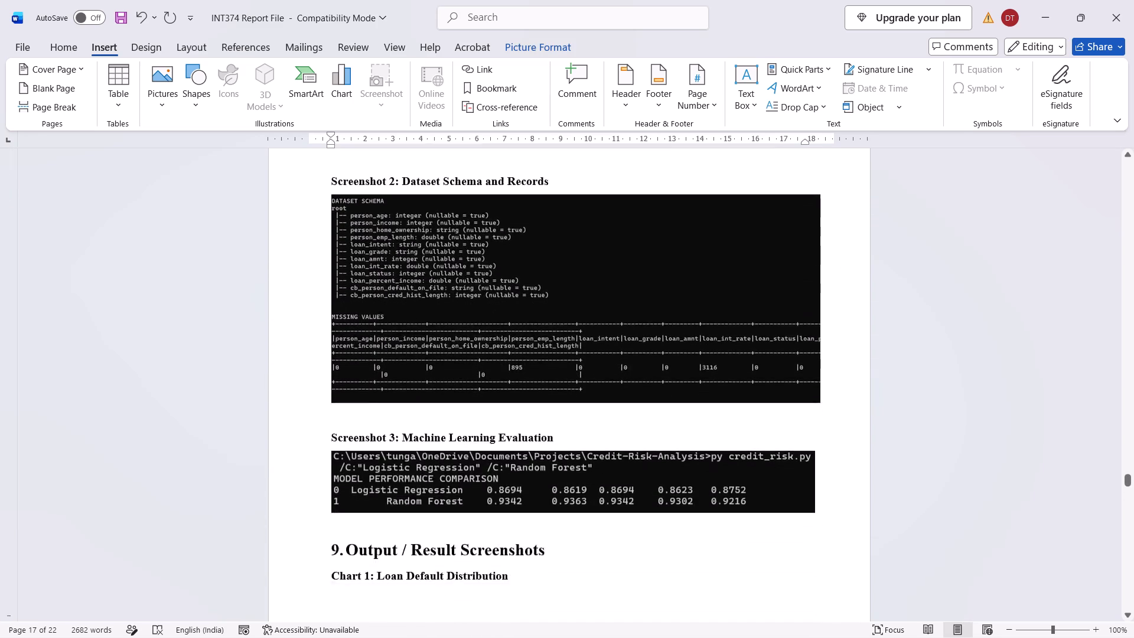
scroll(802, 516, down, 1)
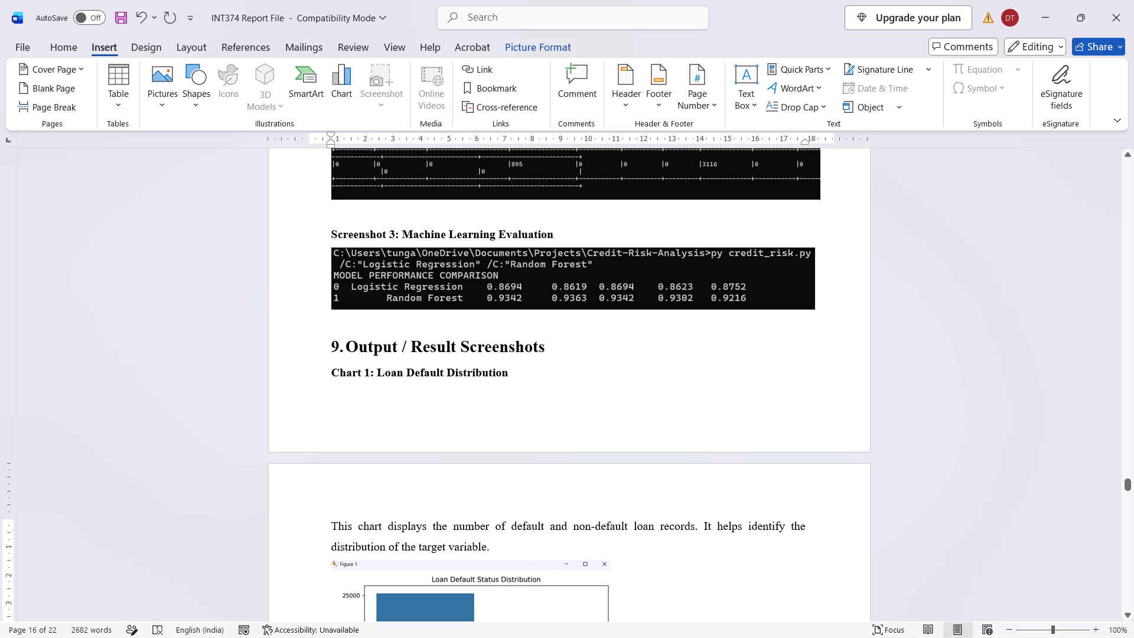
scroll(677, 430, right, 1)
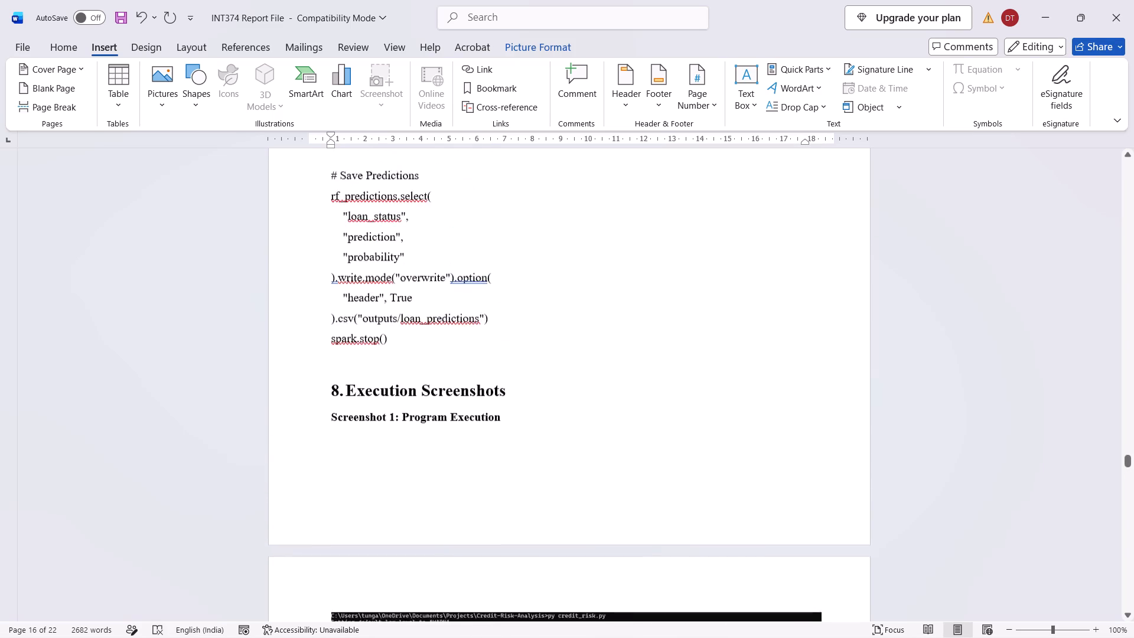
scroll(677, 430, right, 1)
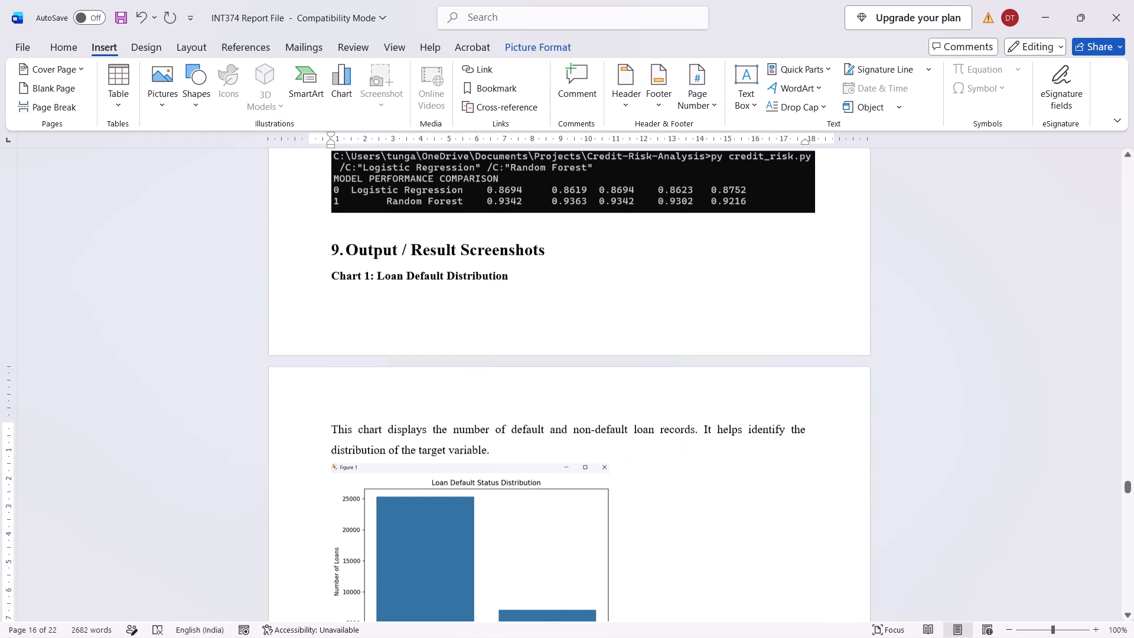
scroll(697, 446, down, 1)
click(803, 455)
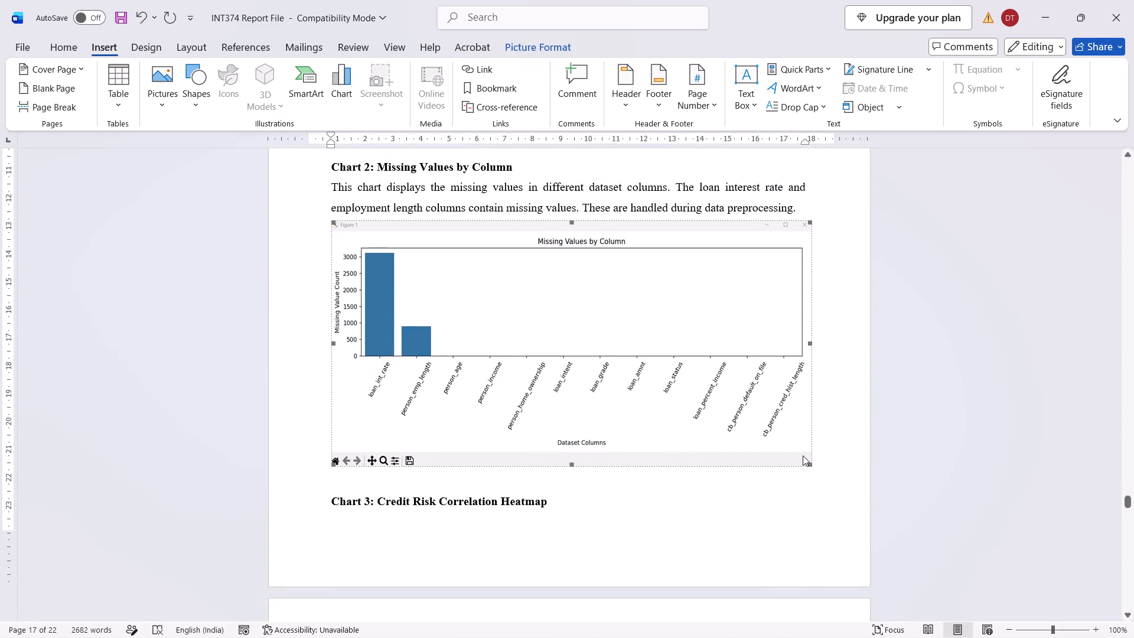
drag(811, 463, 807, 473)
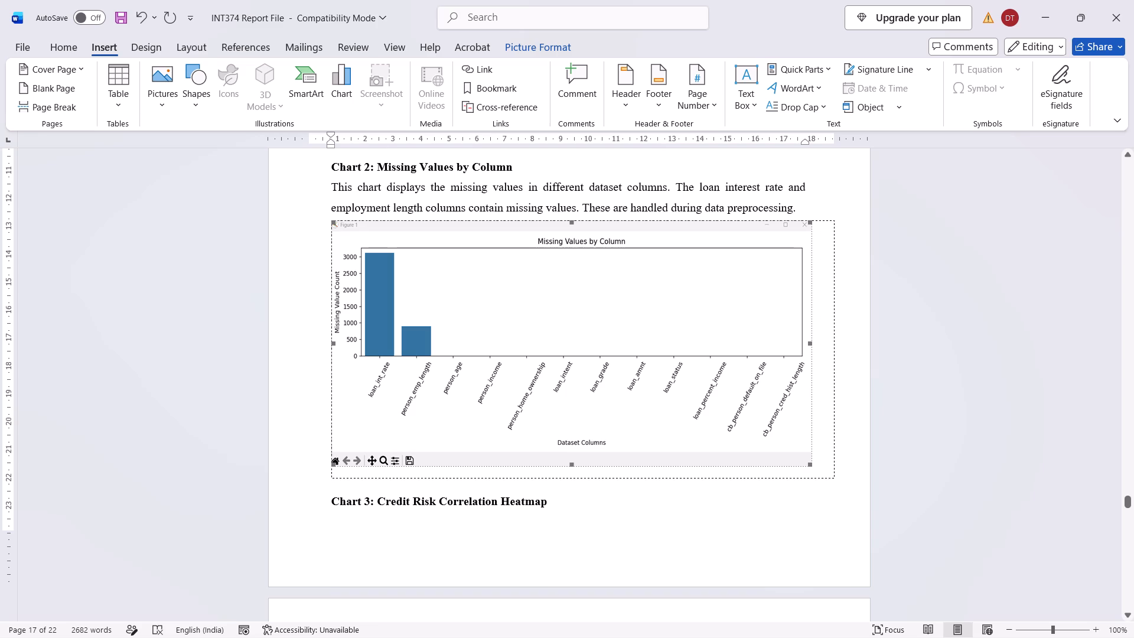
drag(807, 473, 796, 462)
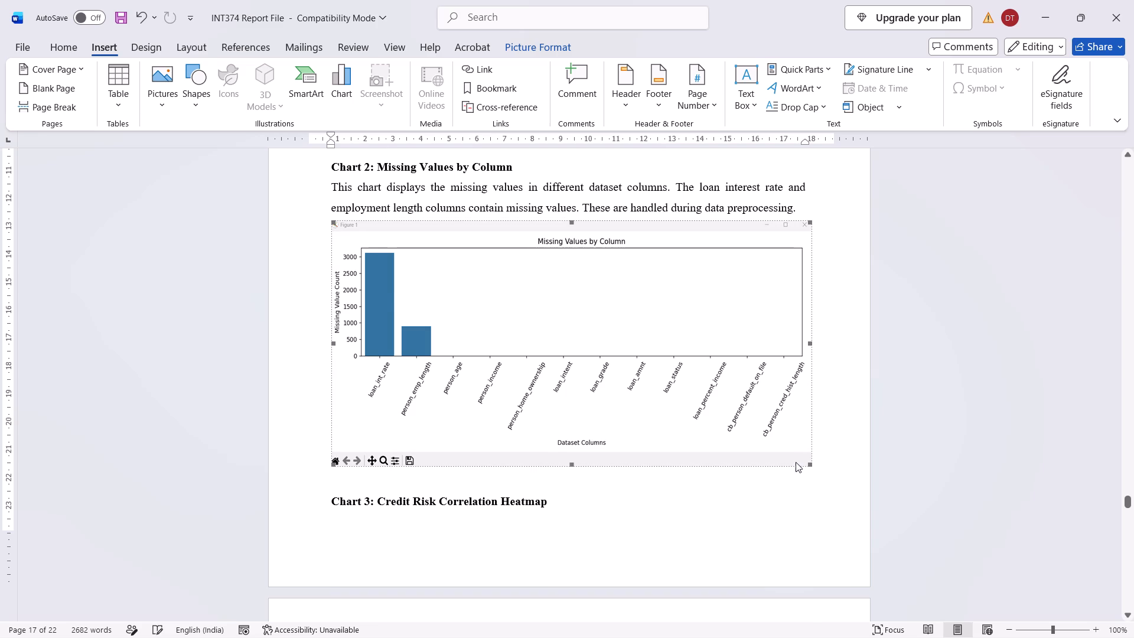
Enlarge the Loan Default Status Distribution picture slightly, extending its right edge to about 12 on the horizontal ruler.
scroll(796, 462, up, 1)
click(646, 445)
click(564, 453)
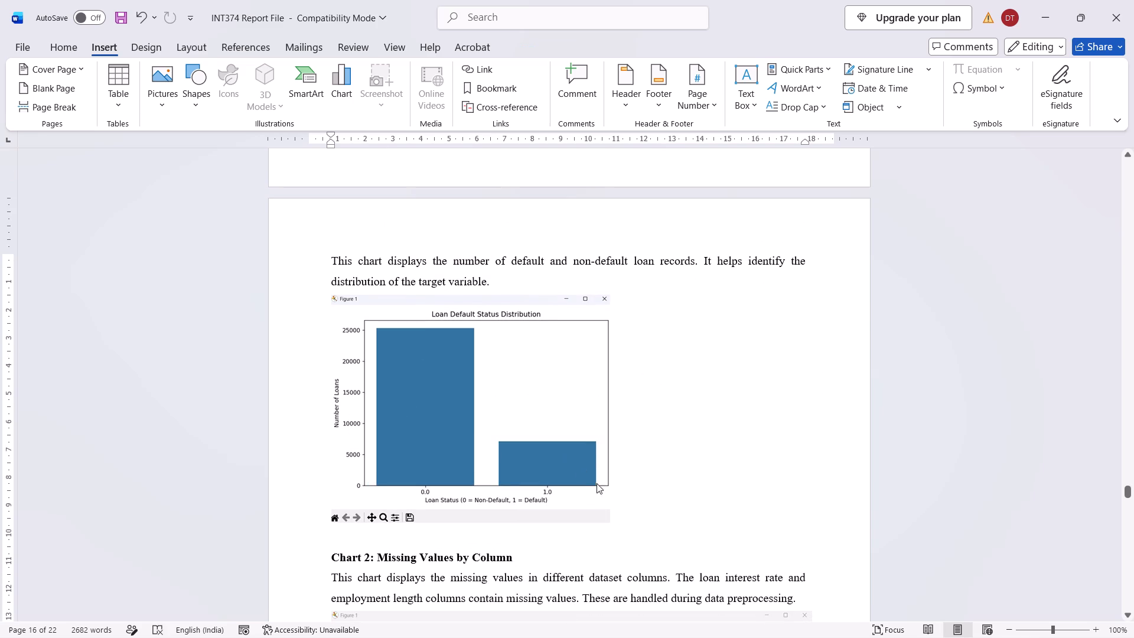
drag(607, 518, 641, 534)
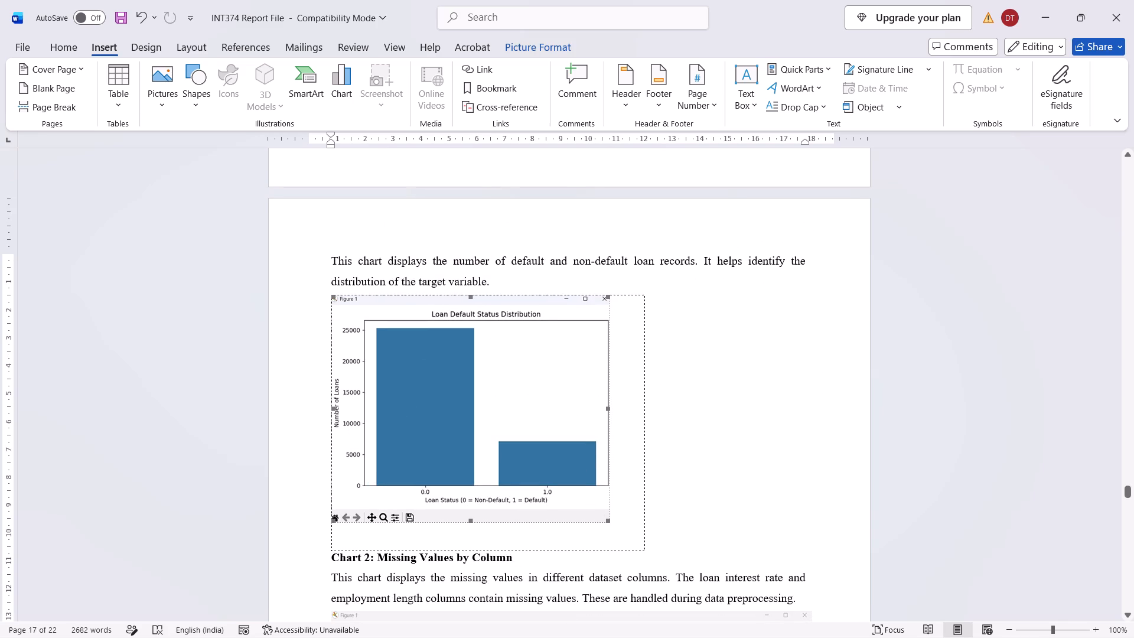
drag(641, 534, 641, 530)
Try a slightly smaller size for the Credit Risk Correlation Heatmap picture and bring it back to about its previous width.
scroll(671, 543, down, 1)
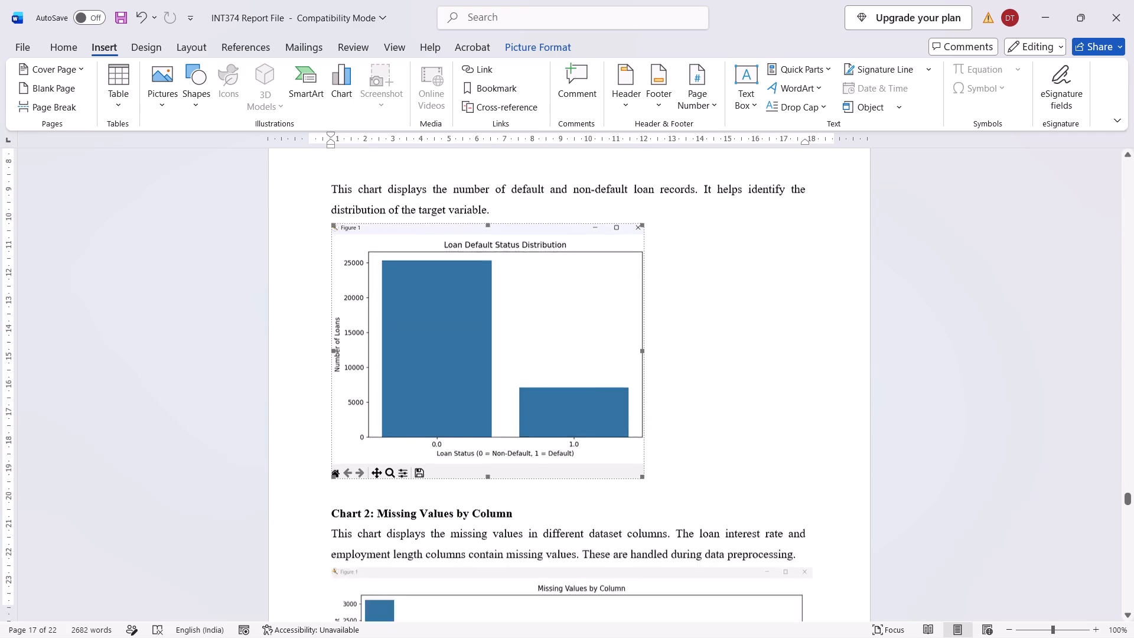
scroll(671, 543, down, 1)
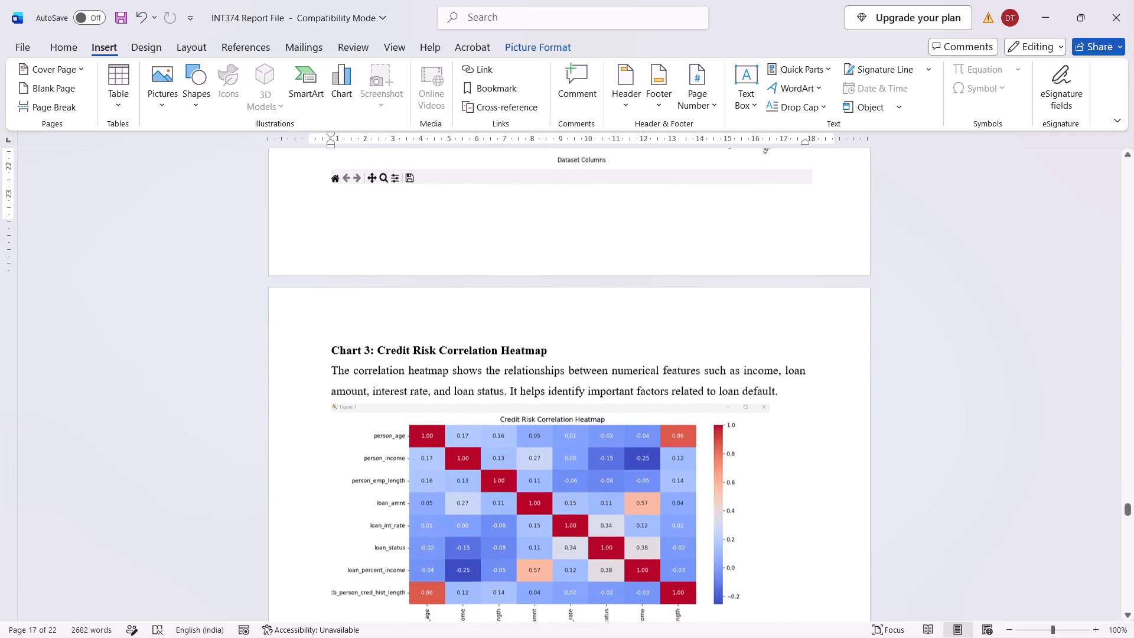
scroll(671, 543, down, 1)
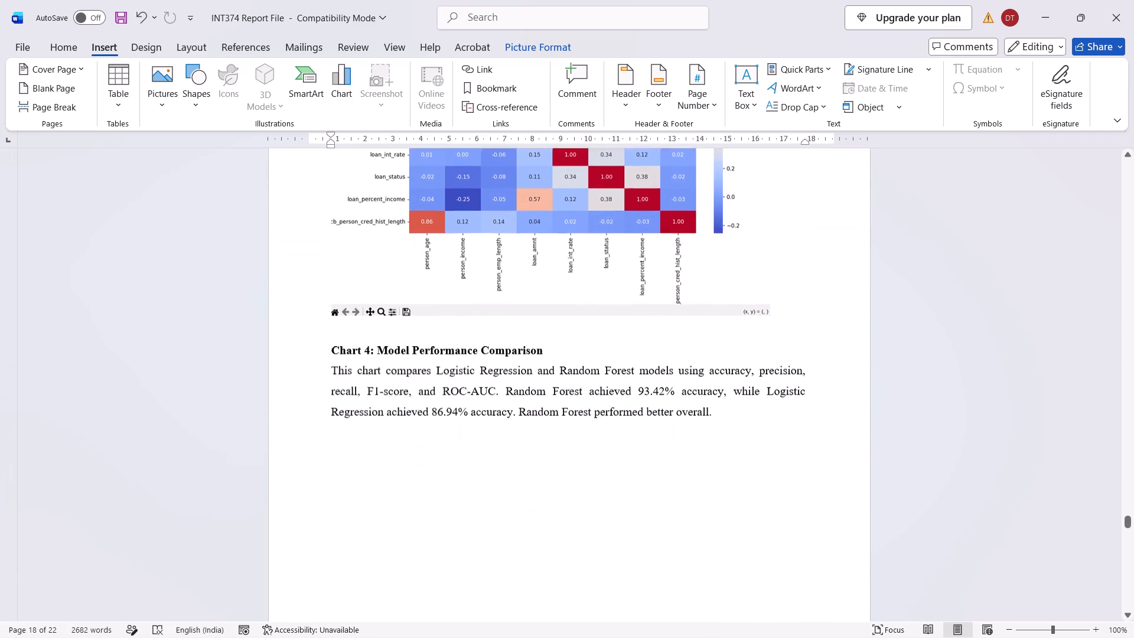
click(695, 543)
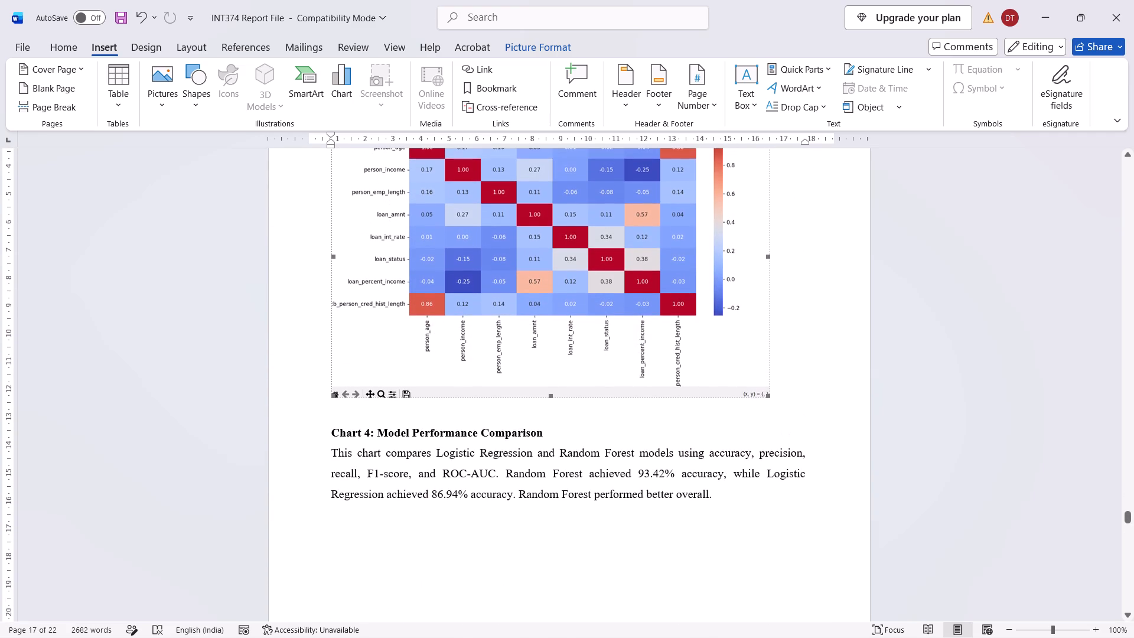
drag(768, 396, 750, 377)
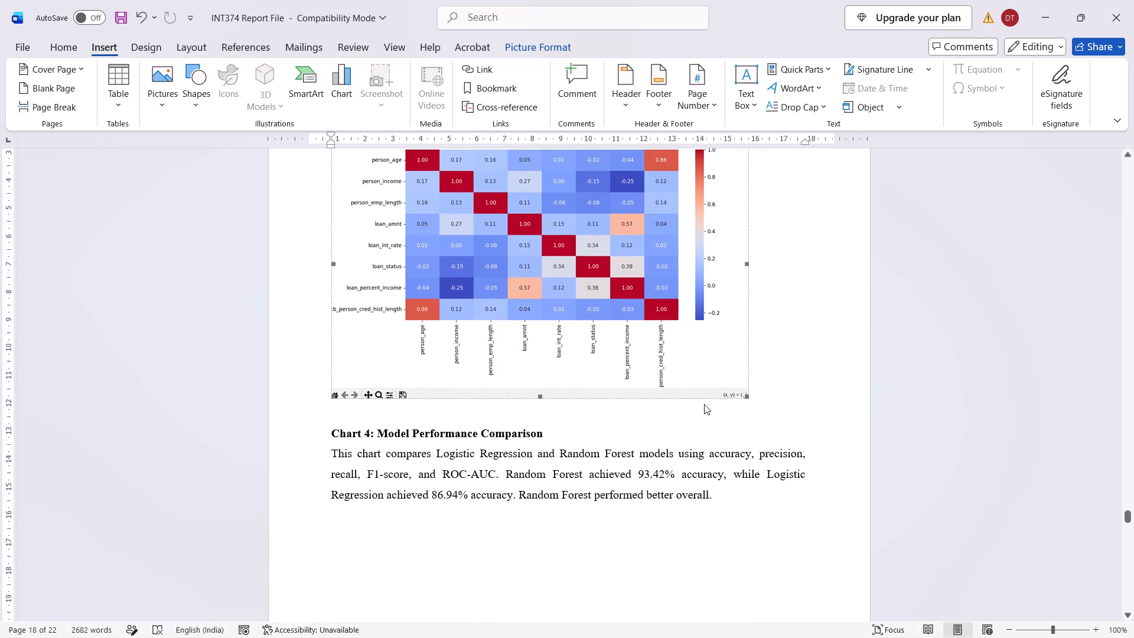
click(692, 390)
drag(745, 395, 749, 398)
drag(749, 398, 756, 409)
Insert two blank lines between the Random Forest Confusion Matrix picture and the Chart 6 heading, pushing the heading onto the next page.
scroll(744, 449, down, 1)
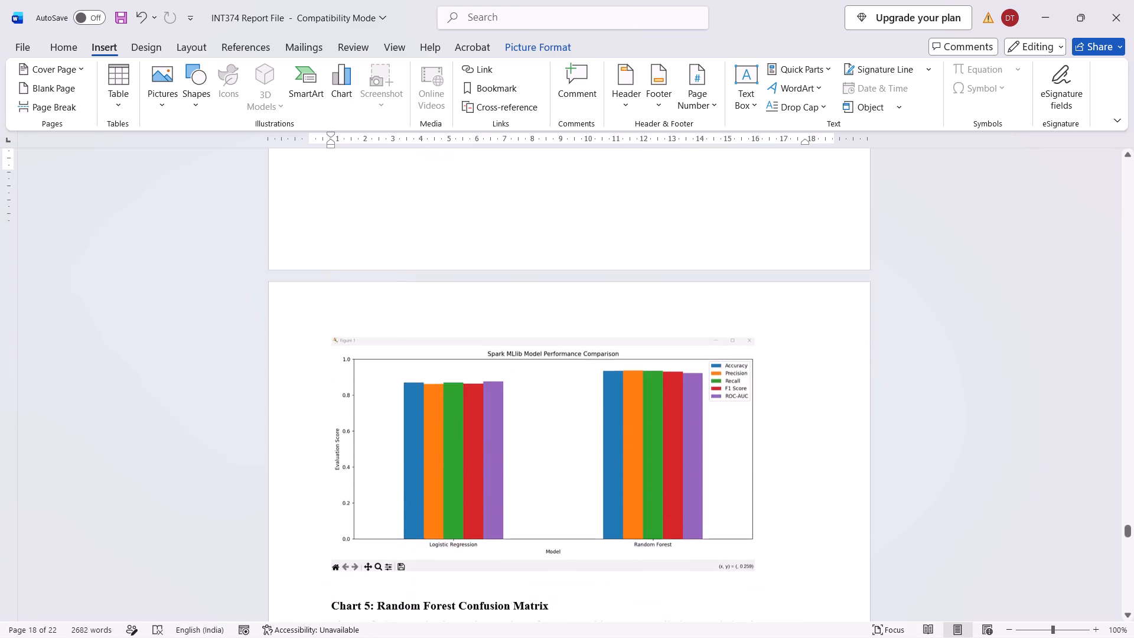
scroll(744, 449, down, 1)
scroll(744, 449, up, 1)
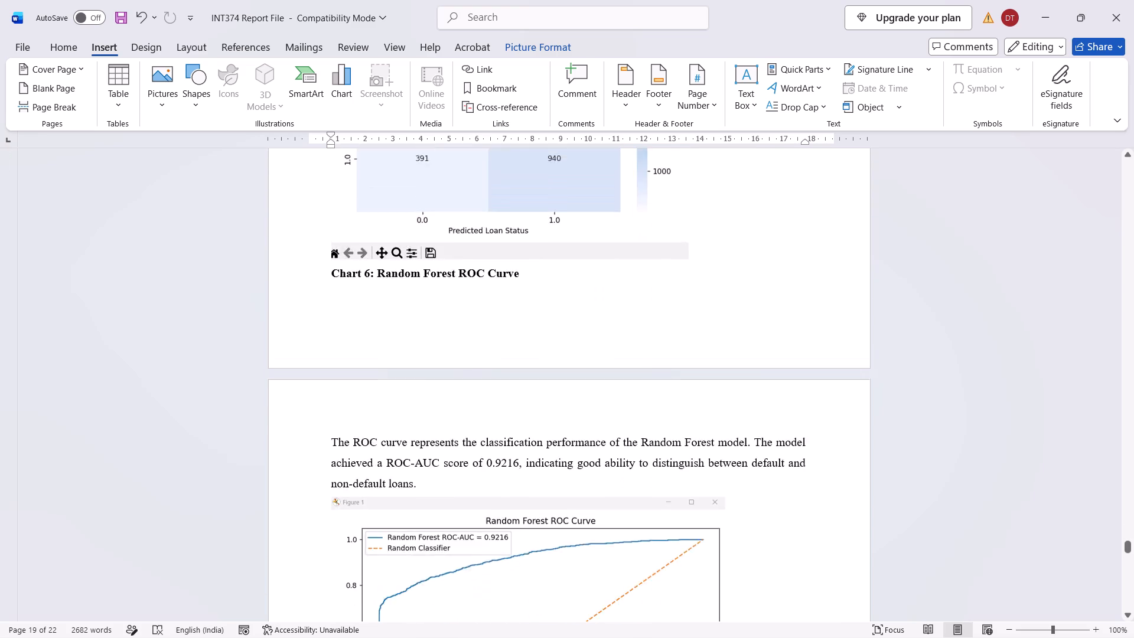
scroll(744, 449, up, 1)
click(710, 336)
key(Return)
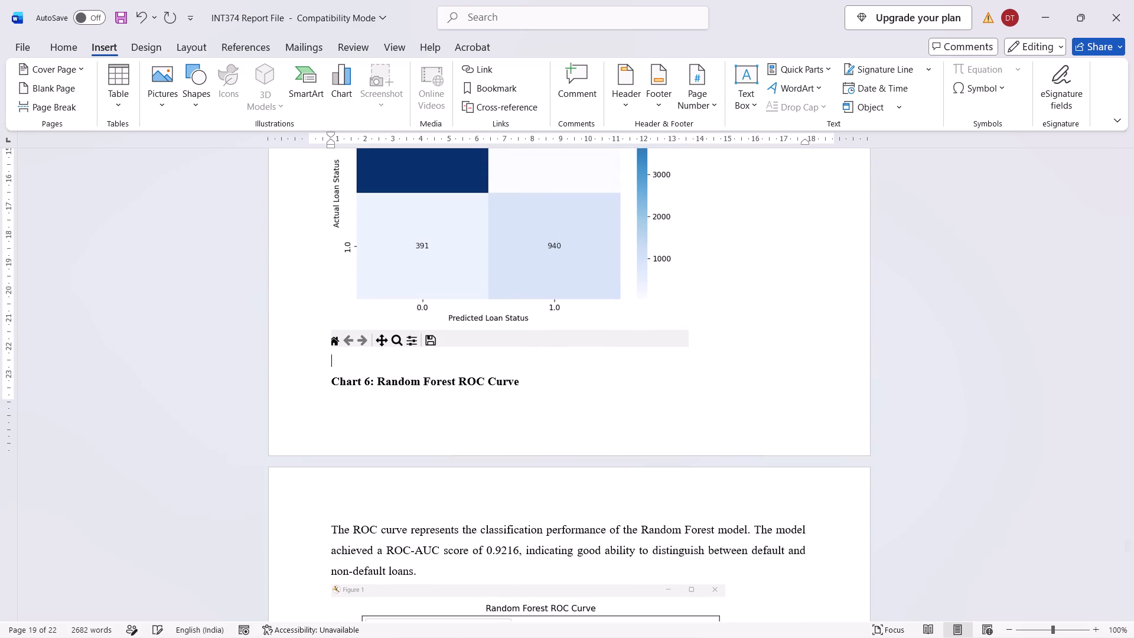
key(Return)
Insert a blank line before the 12. References heading, pushing it onto the next page with its list.
scroll(710, 336, down, 1)
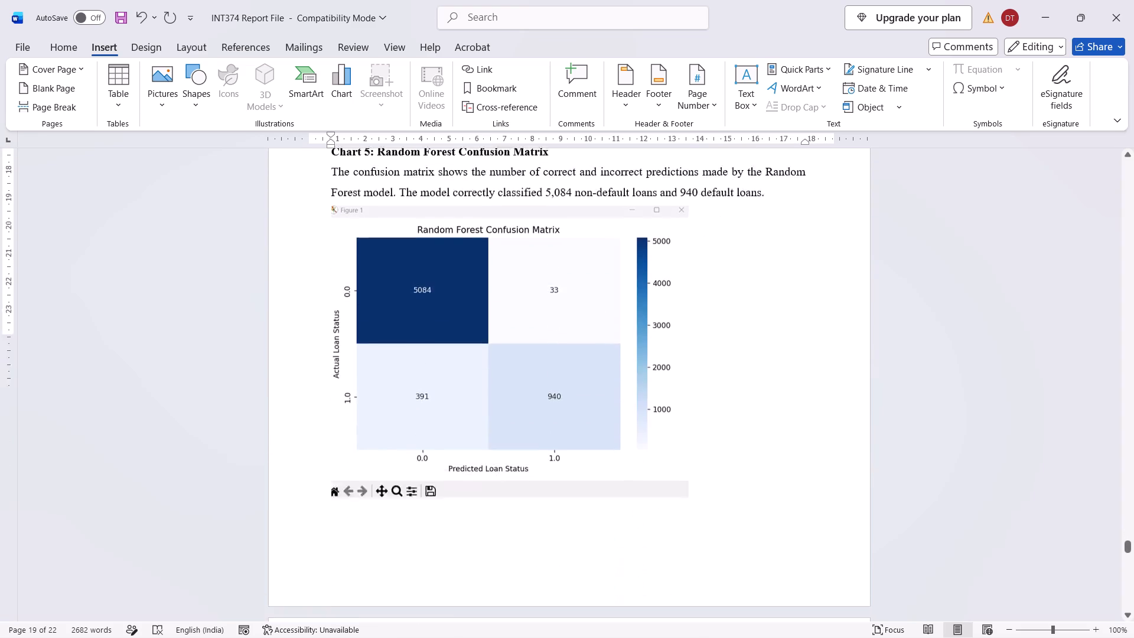
scroll(710, 336, down, 1)
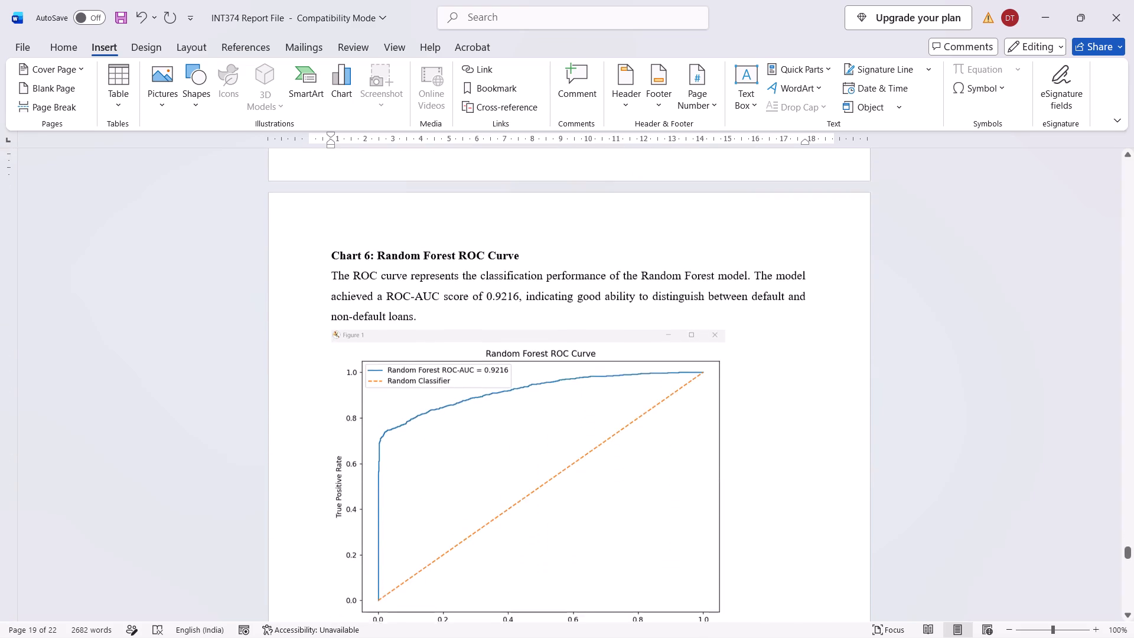
scroll(710, 336, down, 2)
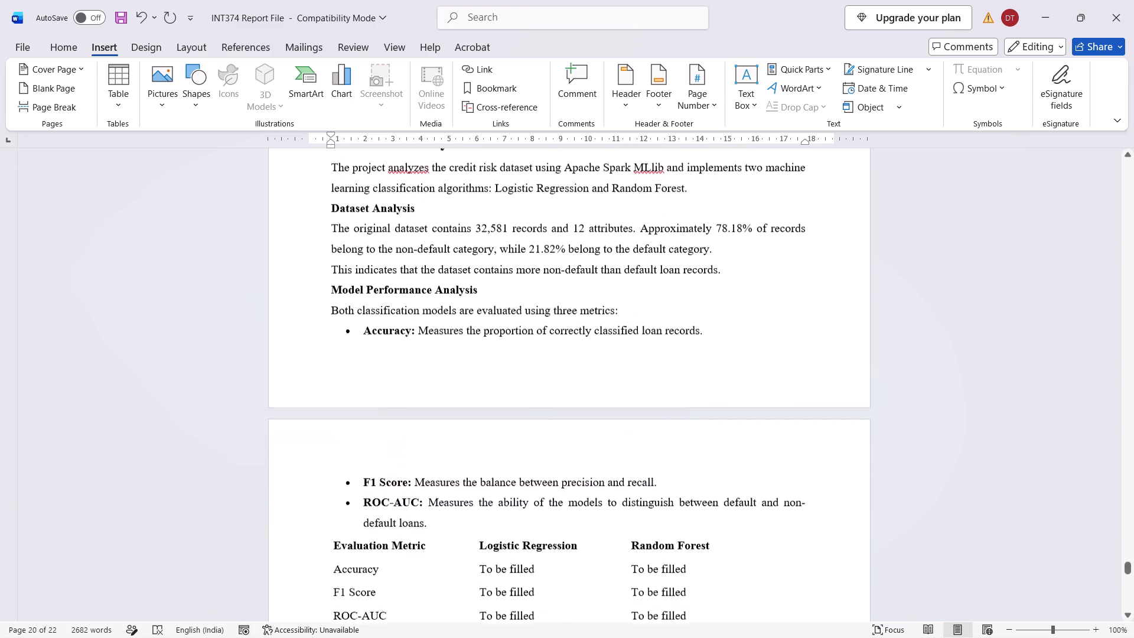
scroll(710, 336, down, 1)
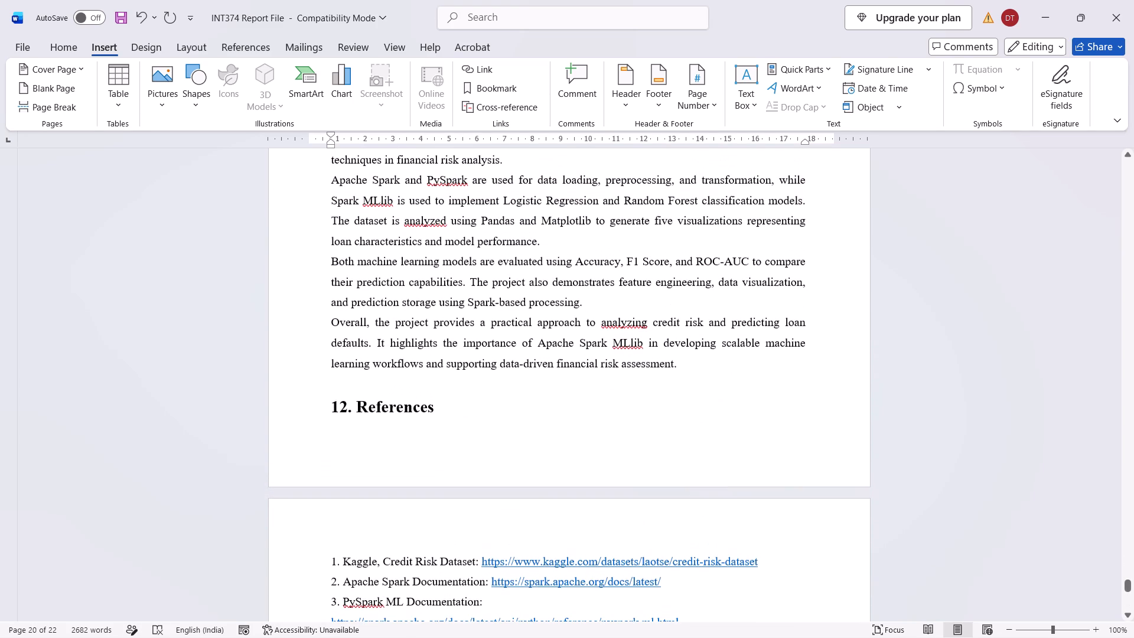
click(593, 388)
key(Return)
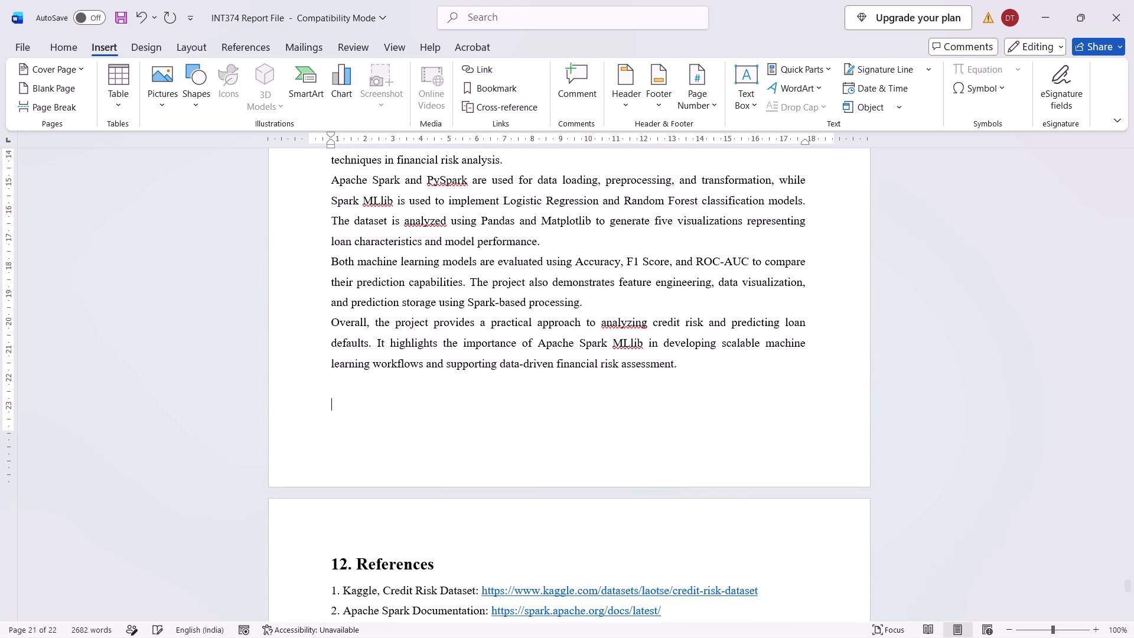
Look back through the report up to the cover page and examine its project title and details.
scroll(593, 388, up, 3)
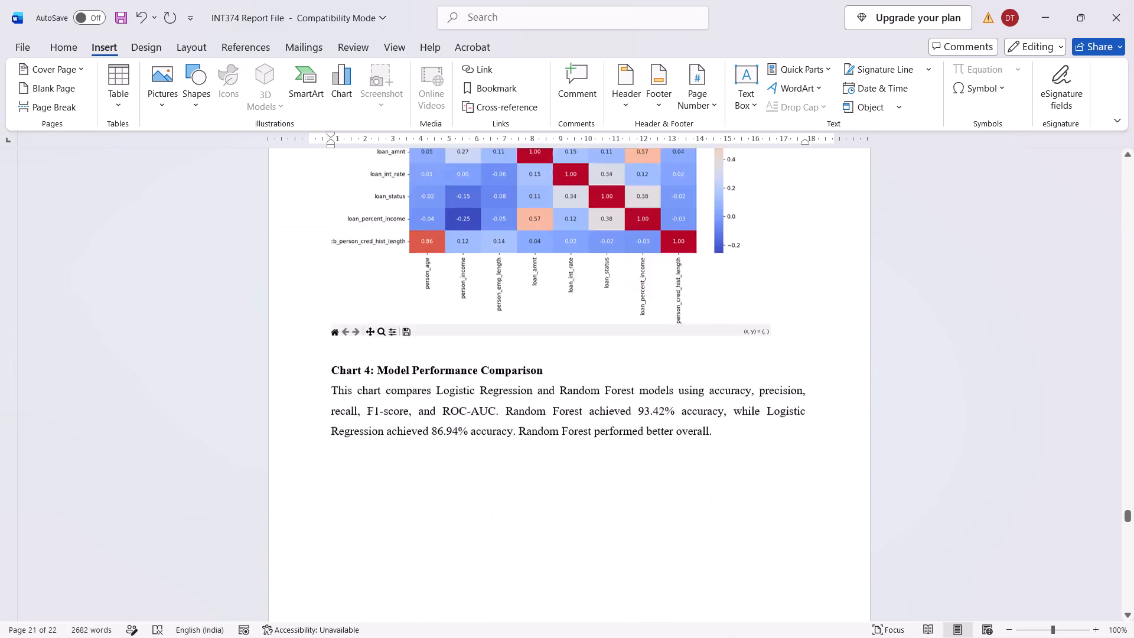
scroll(593, 388, up, 4)
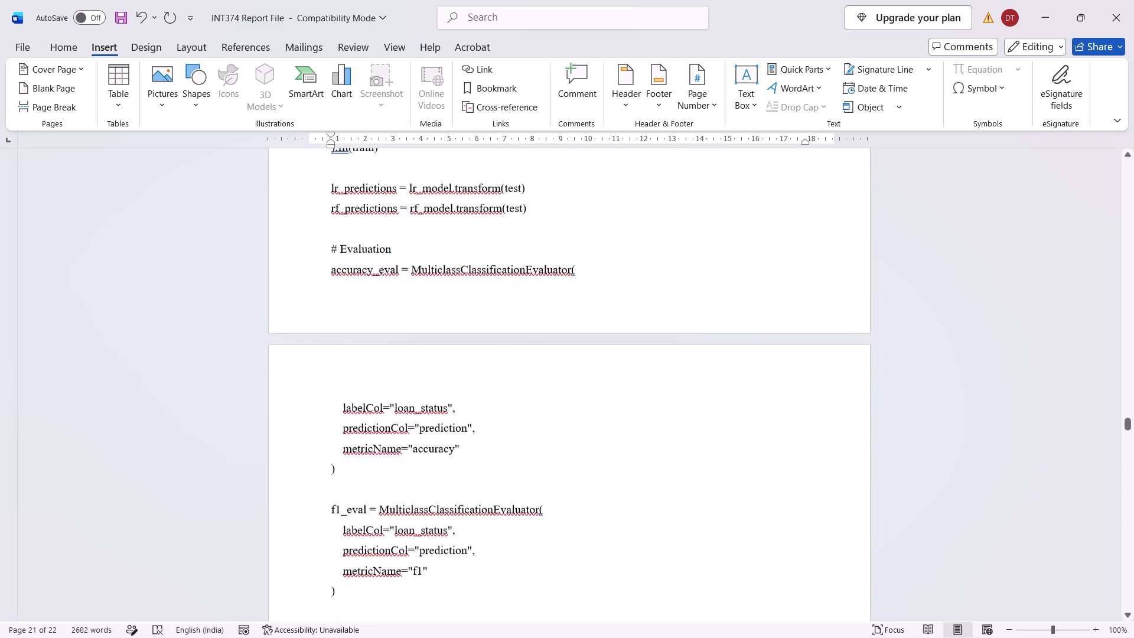
scroll(593, 388, up, 6)
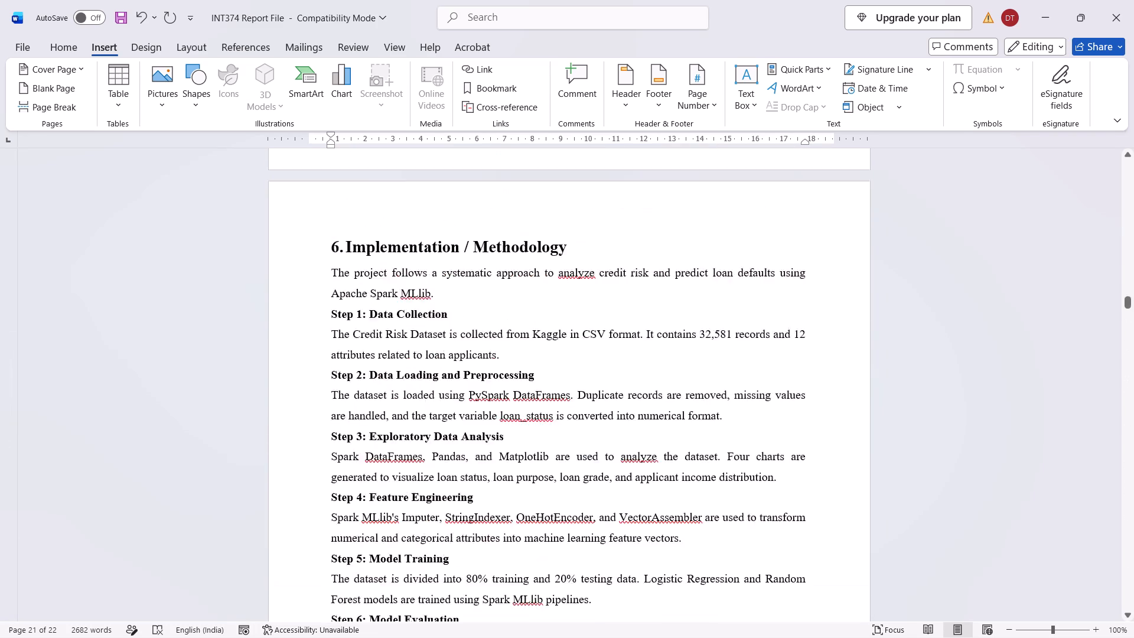
scroll(593, 388, up, 6)
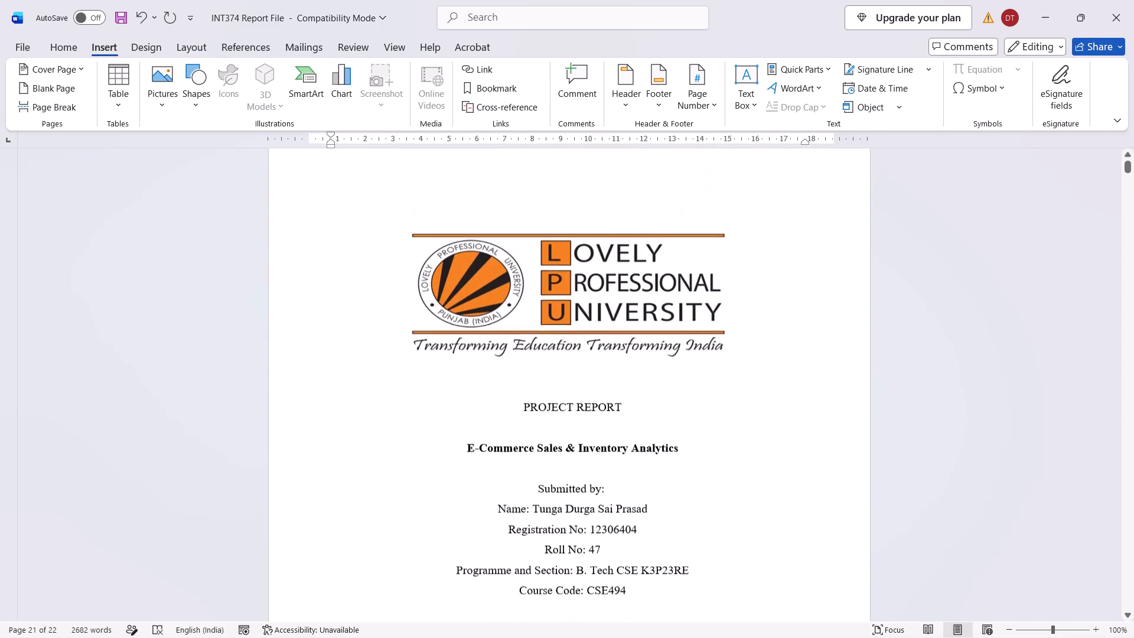
scroll(593, 388, up, 1)
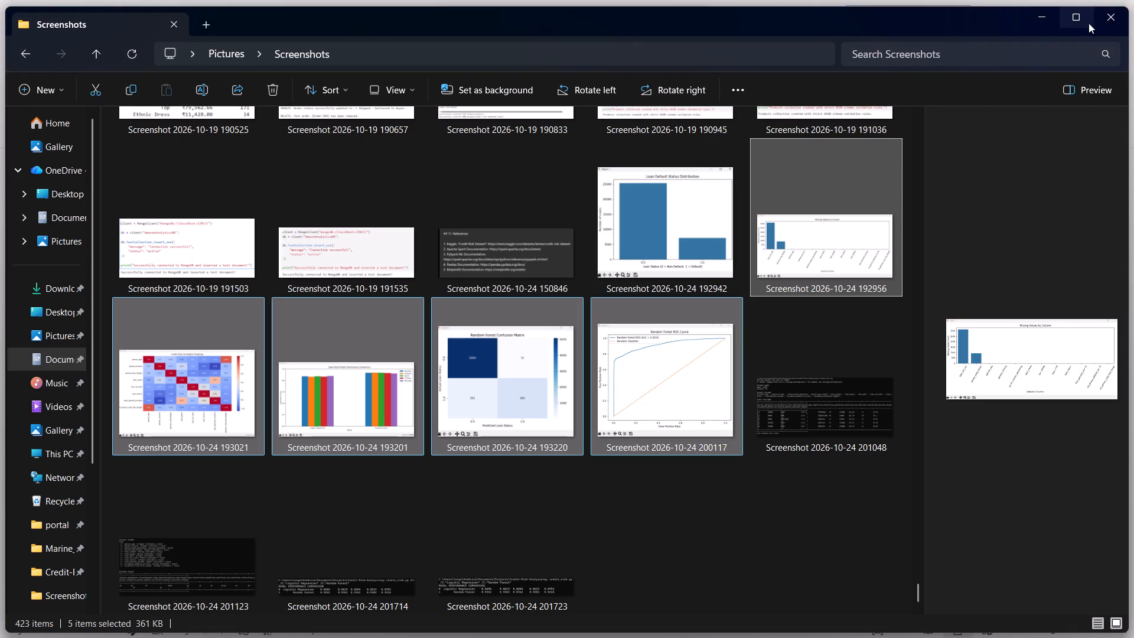
Close the Screenshots folder window.
click(1100, 23)
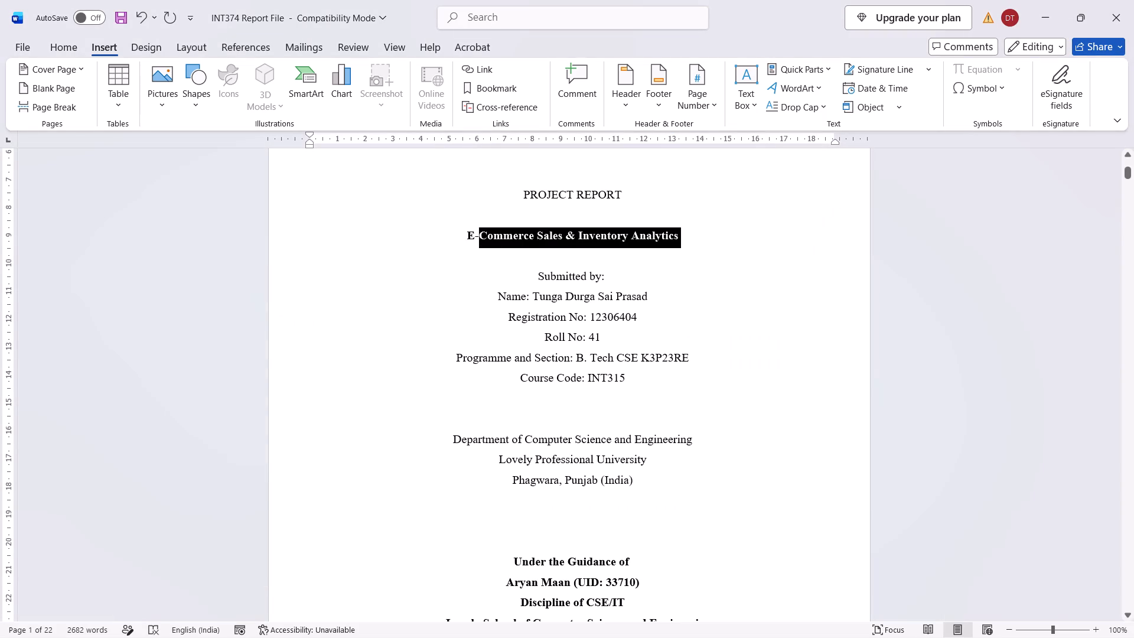
drag(486, 233, 468, 234)
key(ctrl+v)
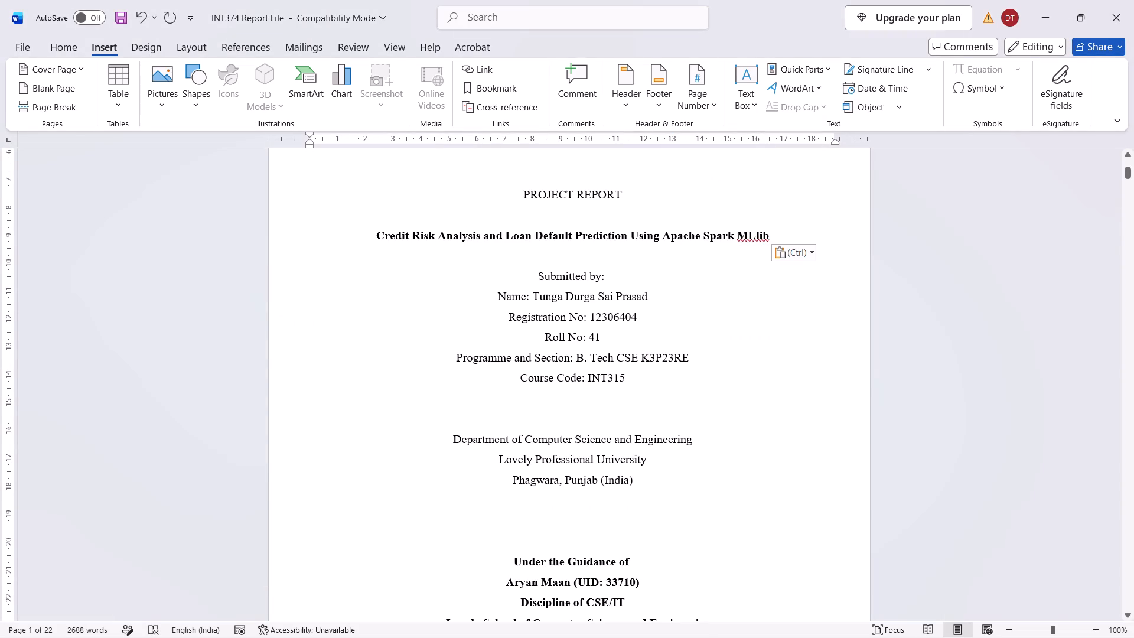
click(600, 343)
scroll(600, 343, up, 1)
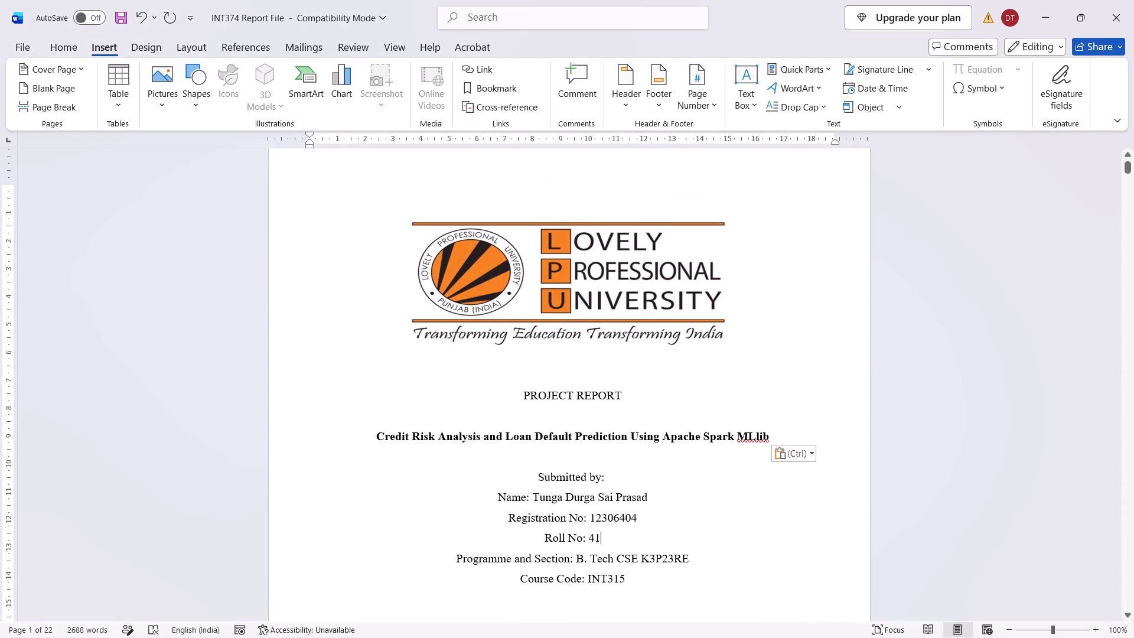
scroll(680, 466, down, 1)
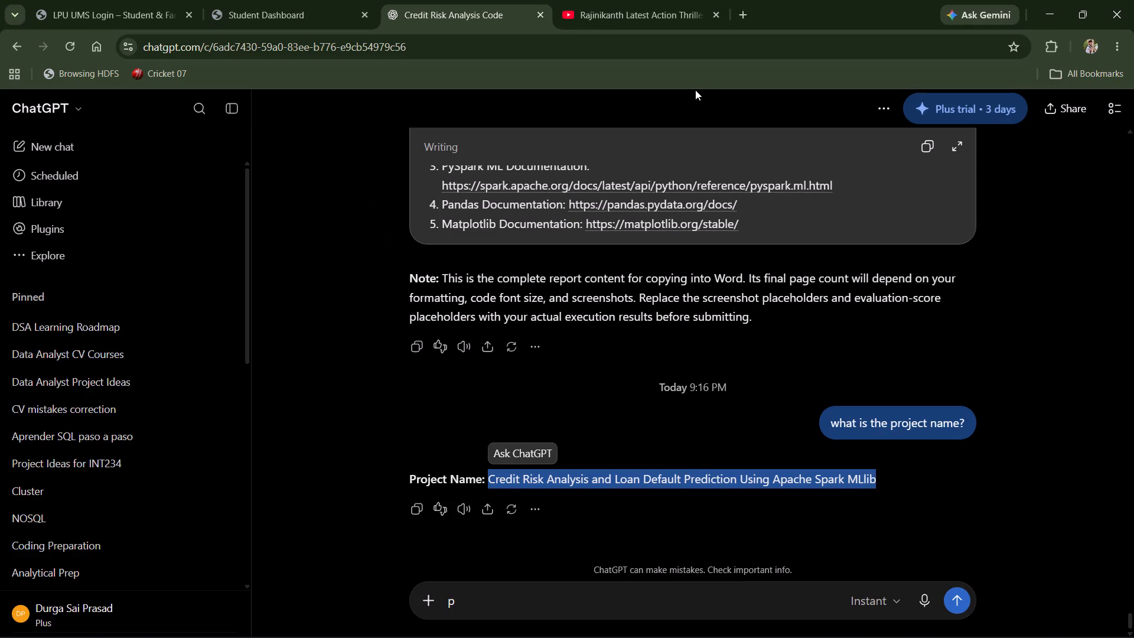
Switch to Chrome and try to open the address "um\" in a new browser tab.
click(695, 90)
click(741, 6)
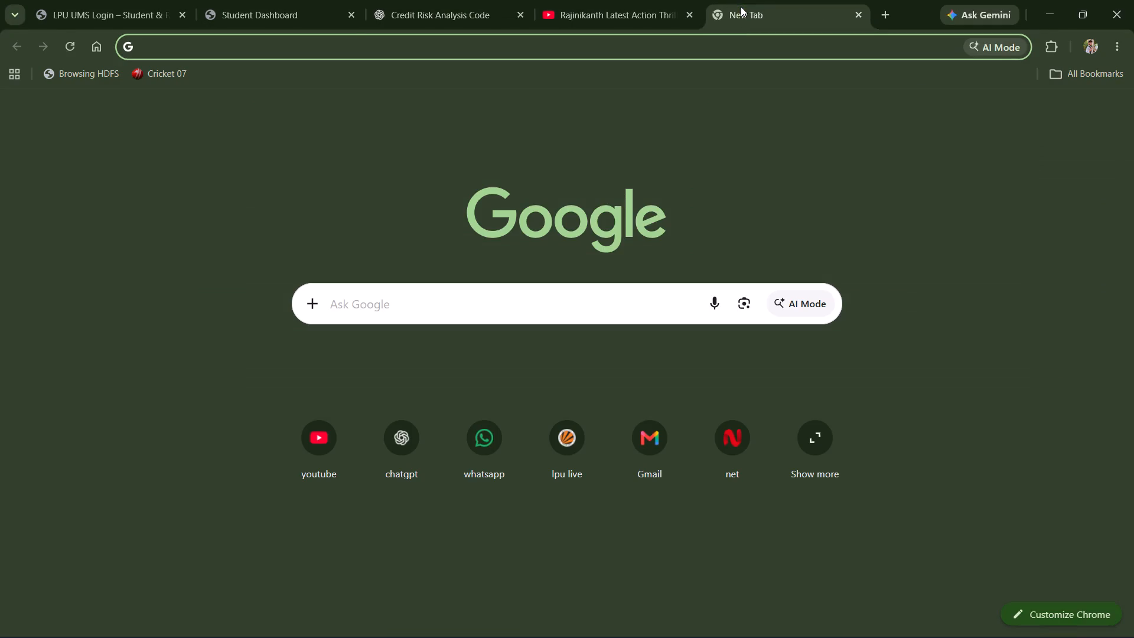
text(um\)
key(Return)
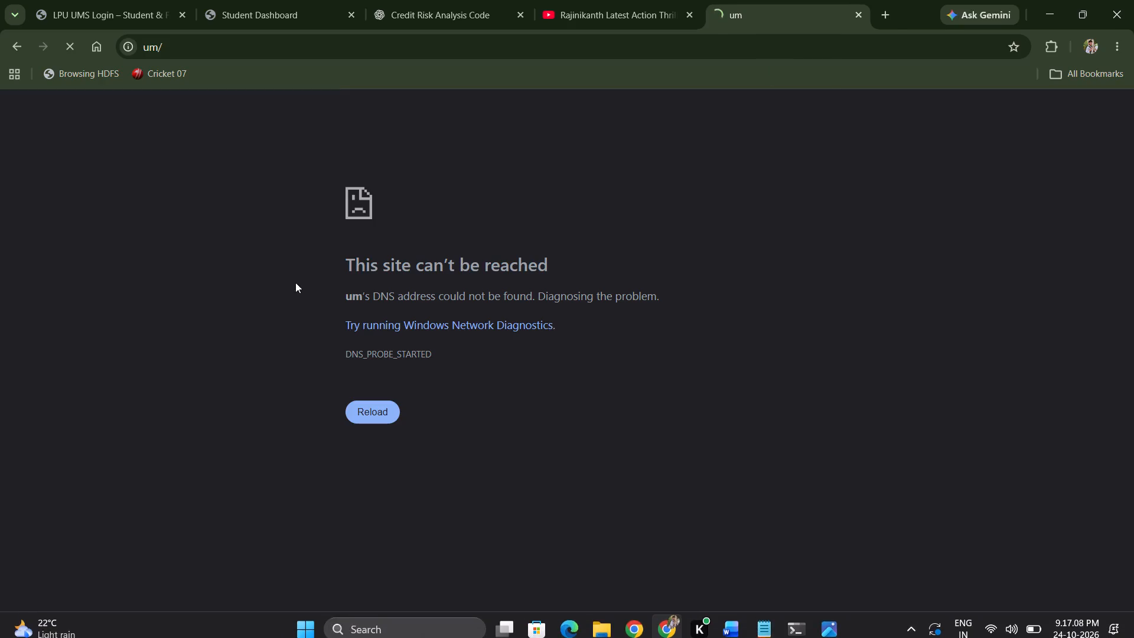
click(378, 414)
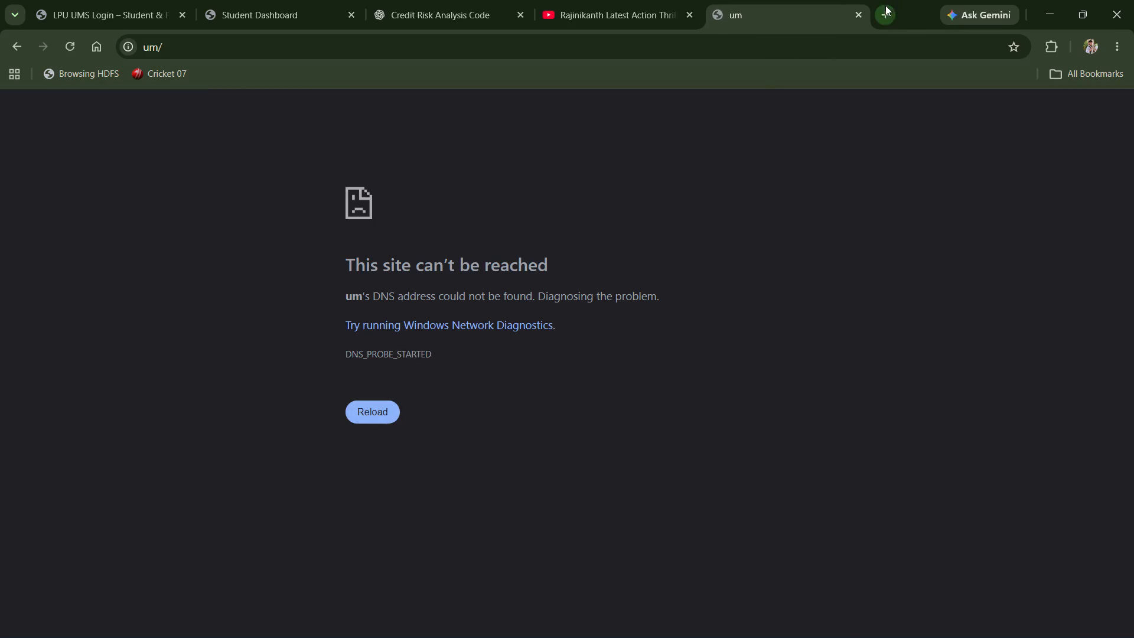
Open the LPU UMS login page in another new browser tab using "ums".
click(885, 5)
text(ums)
key(Return)
Take the "um" browser tab back to its start page and open the YouTube shortcut there.
click(675, 0)
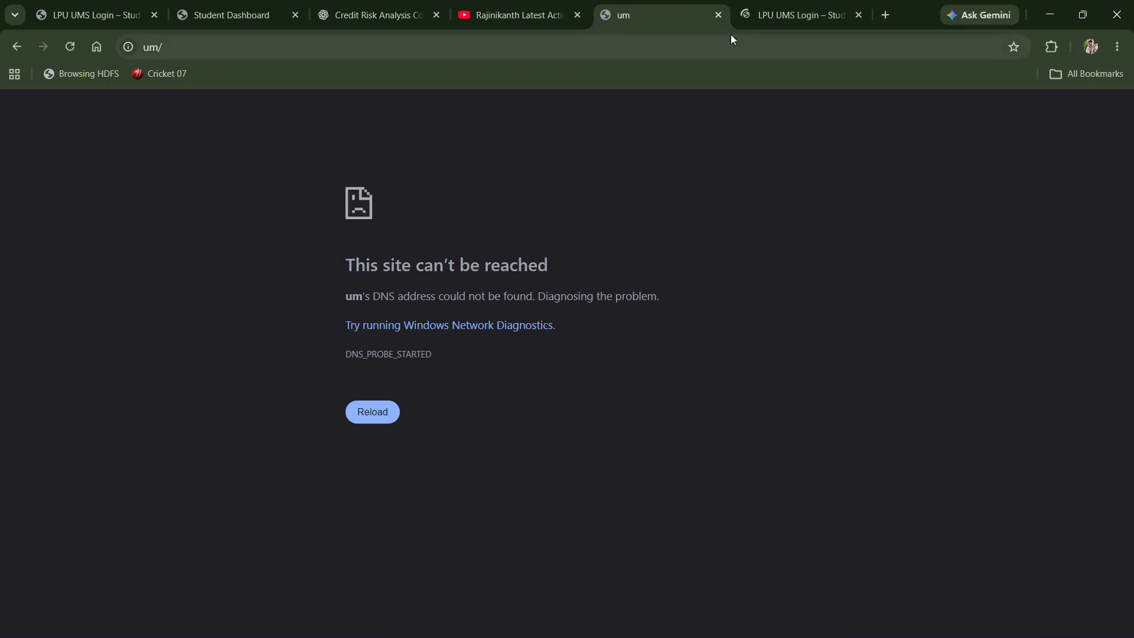
scroll(596, 183, right, 7)
click(330, 419)
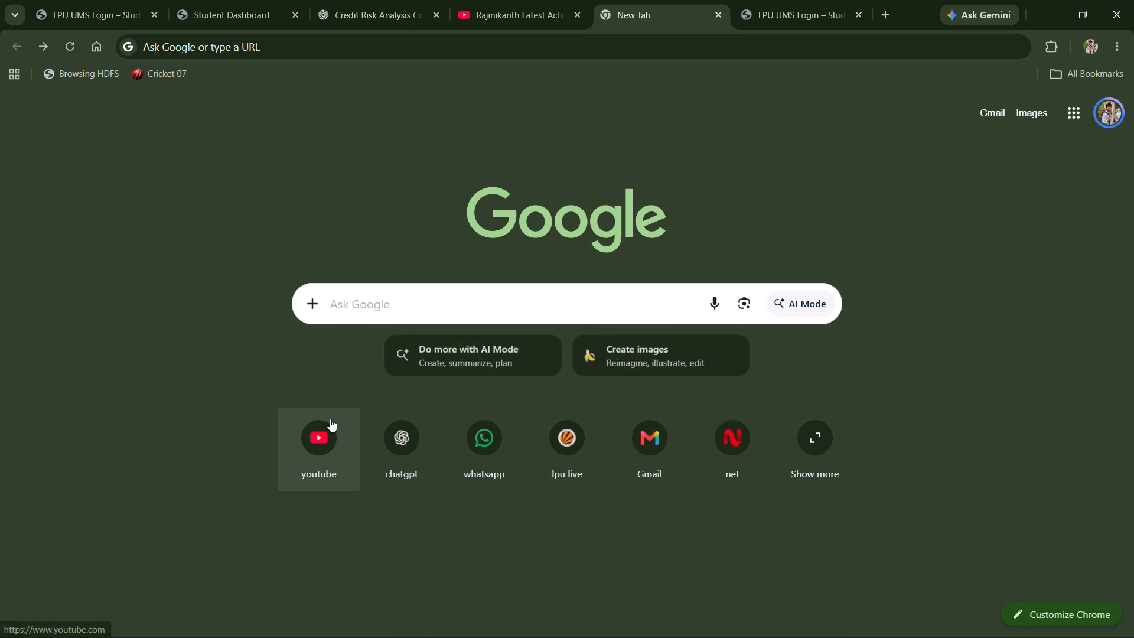